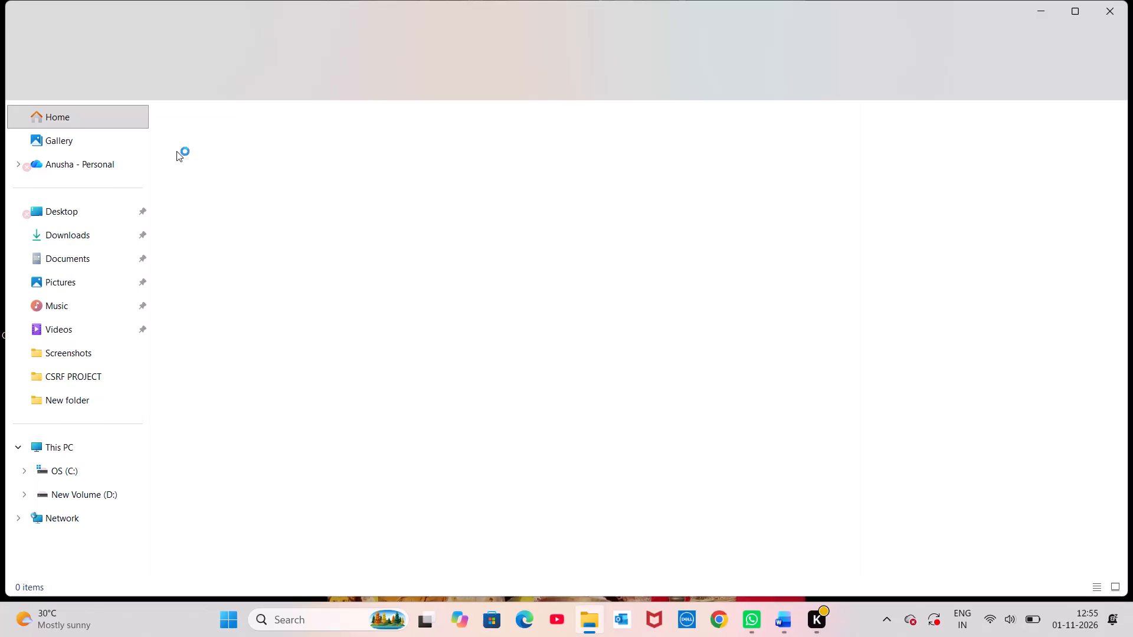
# Open CSRF_Shield_Documentation_Same_Template.docx from the CSRF PROJECT folder.
pyautogui.click(81, 375)
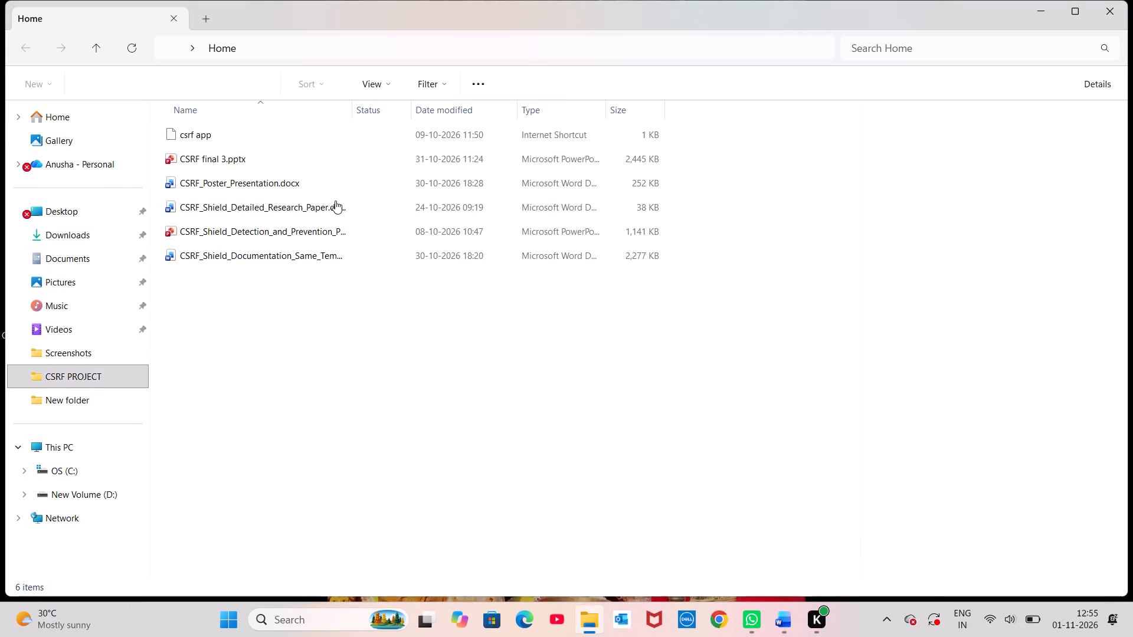
pyautogui.doubleClick(302, 260)
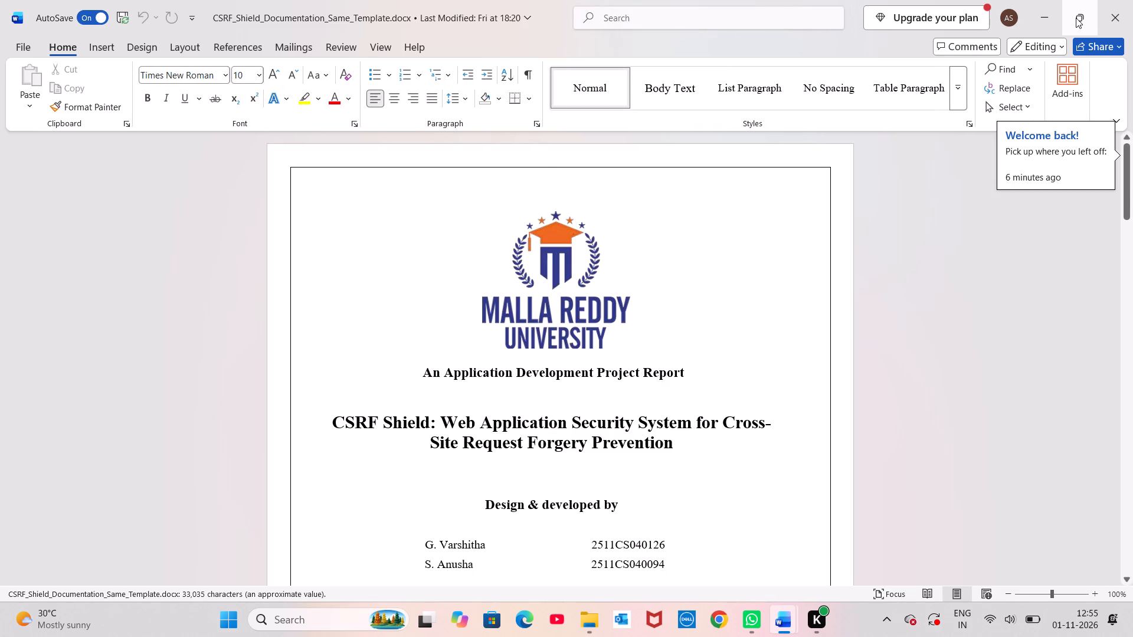
# Arrange the CSRF Shield document window side by side with the Breach Guard report.
pyautogui.click(1025, 47)
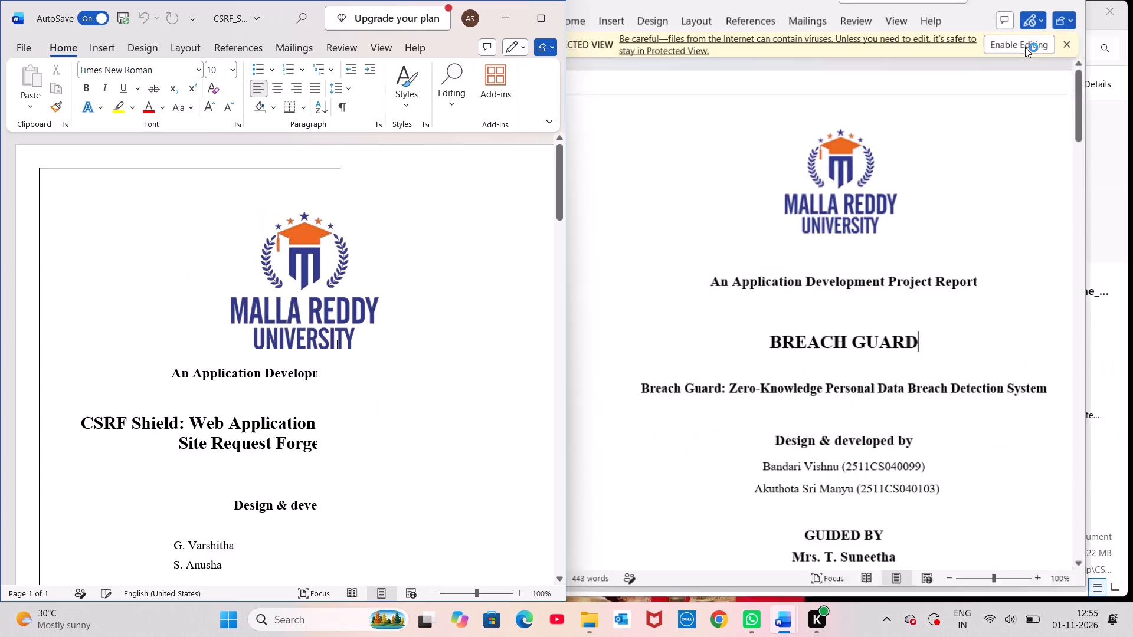
# Compare the cover page of the CSRF Shield report with that of the Breach Guard report.
pyautogui.scroll(-1, 399, 410)
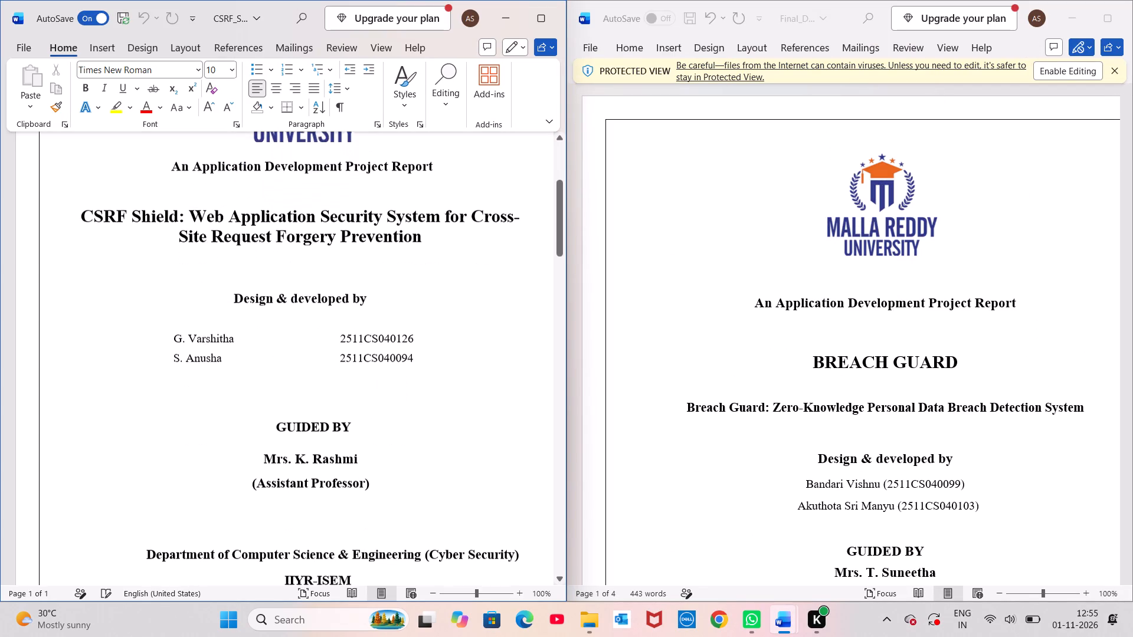
pyautogui.scroll(-2, 736, 377)
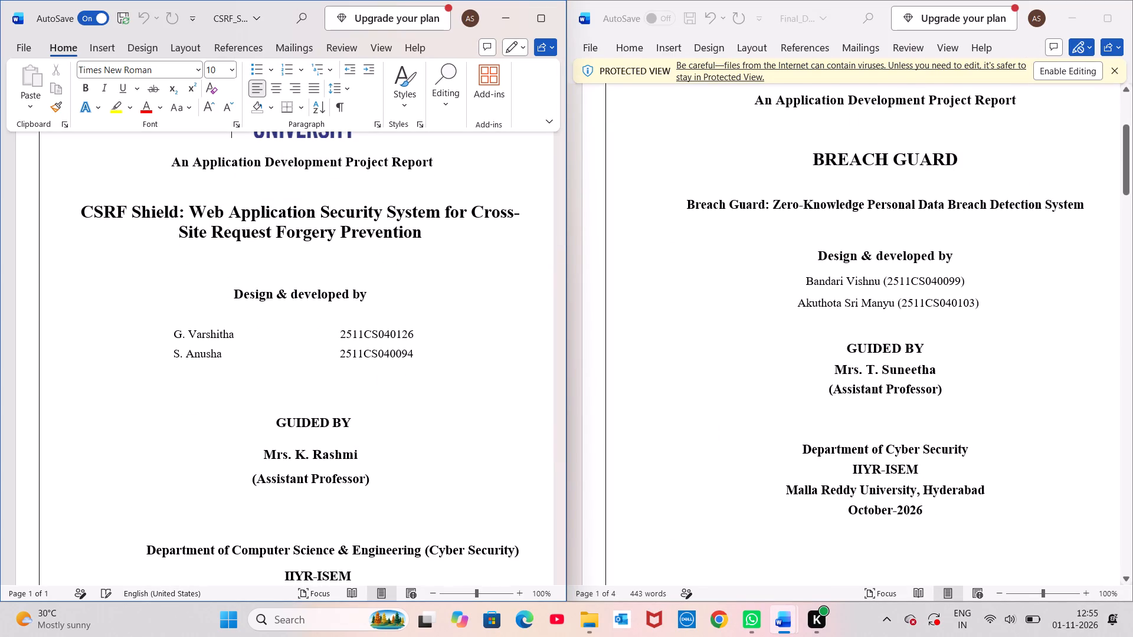
pyautogui.scroll(-2, 736, 377)
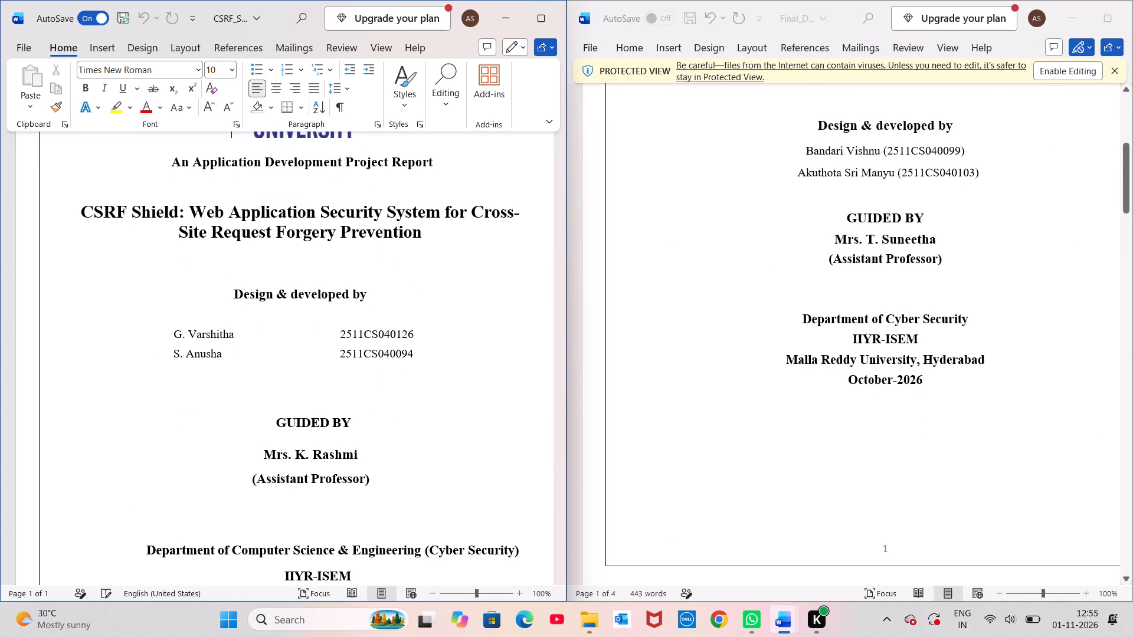
pyautogui.scroll(-1, 736, 377)
pyautogui.scroll(-1, 431, 409)
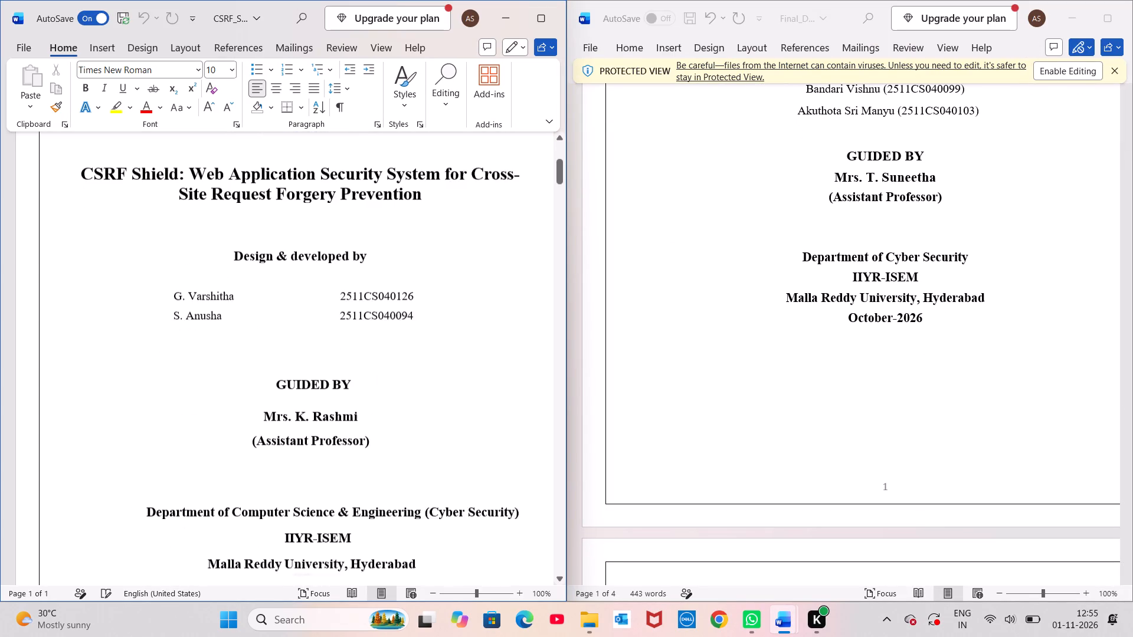
pyautogui.scroll(-2, 431, 409)
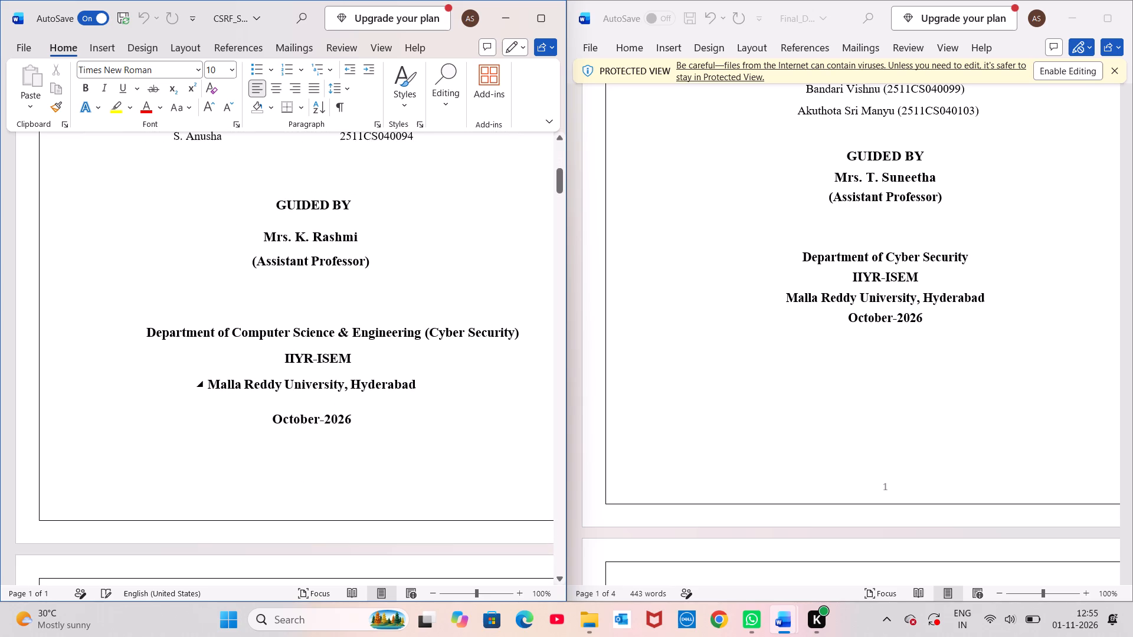
pyautogui.scroll(-2, 431, 409)
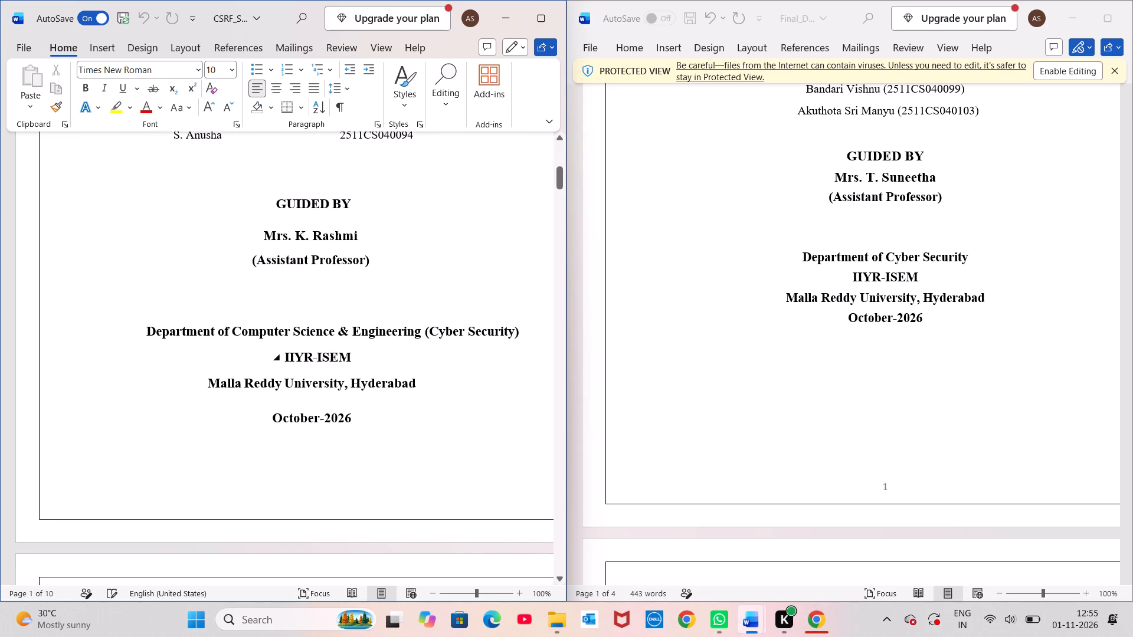
# Shorten the department line on the CSRF Shield cover page to "Department of Cyber Security", without parentheses.
pyautogui.click(422, 334)
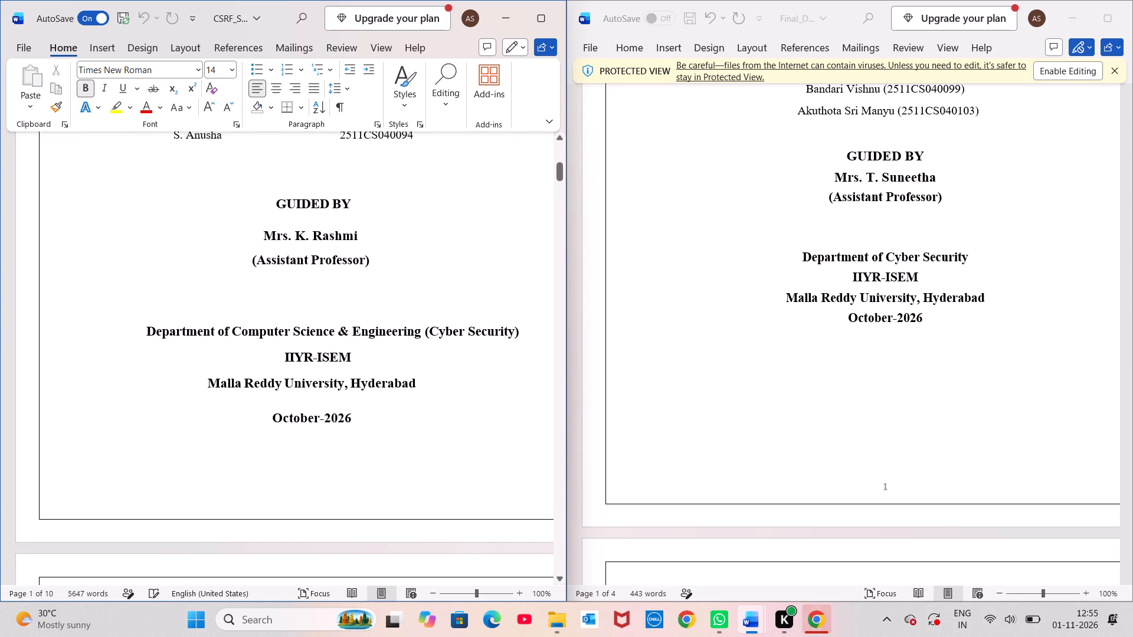
pyautogui.press('BackSpace')
pyautogui.press('BackSpace')
pyautogui.press('BackSpace')
pyautogui.press('BackSpace')
pyautogui.press('BackSpace')
pyautogui.press('BackSpace')
pyautogui.press('BackSpace')
pyautogui.press('BackSpace')
pyautogui.press('BackSpace')
pyautogui.press('BackSpace')
pyautogui.press('BackSpace')
pyautogui.press('BackSpace')
pyautogui.press('BackSpace')
pyautogui.press('BackSpace')
pyautogui.press('BackSpace')
pyautogui.press('BackSpace')
pyautogui.press('BackSpace')
pyautogui.press('BackSpace')
pyautogui.press('BackSpace')
pyautogui.press('BackSpace')
pyautogui.press('BackSpace')
pyautogui.press('BackSpace')
pyautogui.press('BackSpace')
pyautogui.press('BackSpace')
pyautogui.press('BackSpace')
pyautogui.press('BackSpace')
pyautogui.press('BackSpace')
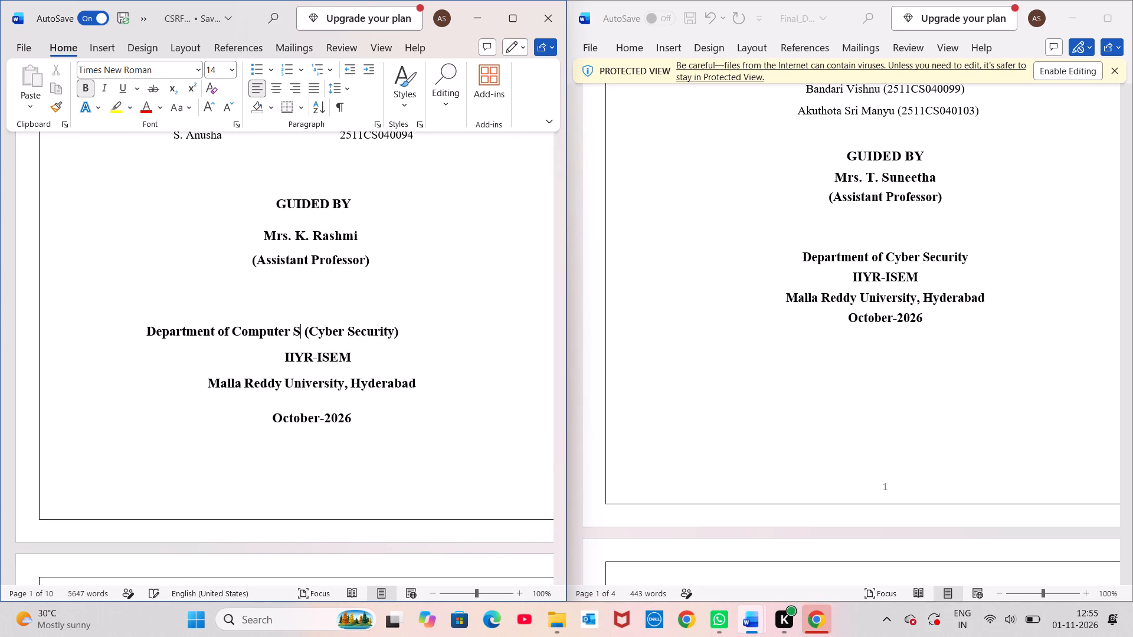
pyautogui.press('BackSpace')
pyautogui.press('BackSpace')
pyautogui.press('BackSpace')
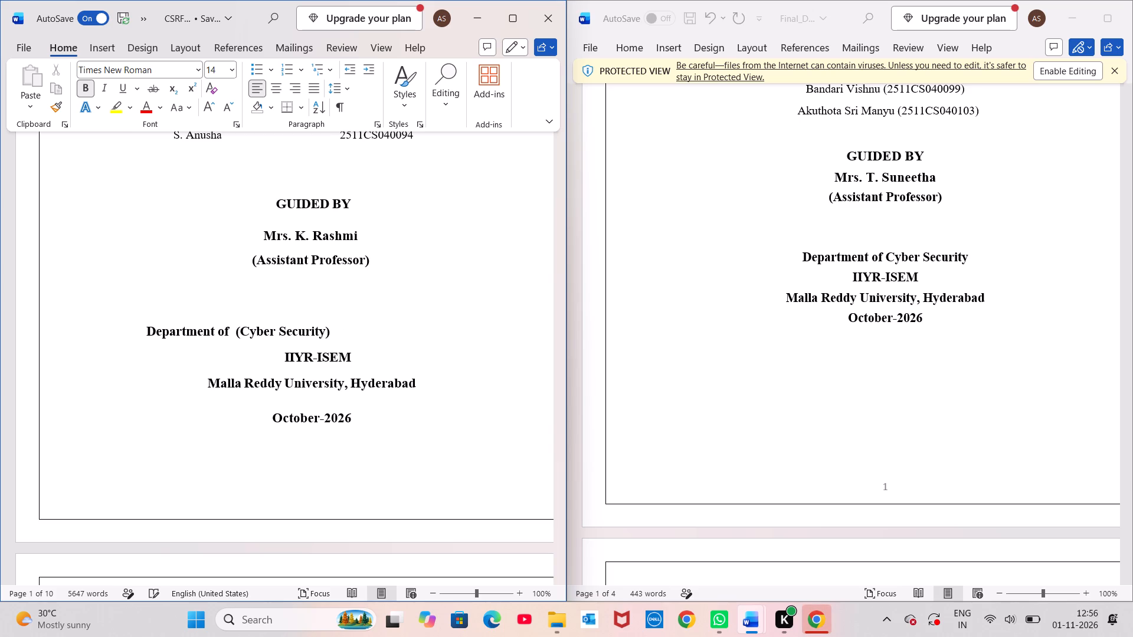
pyautogui.press('Right')
pyautogui.press('Right')
pyautogui.press('BackSpace')
pyautogui.press('BackSpace')
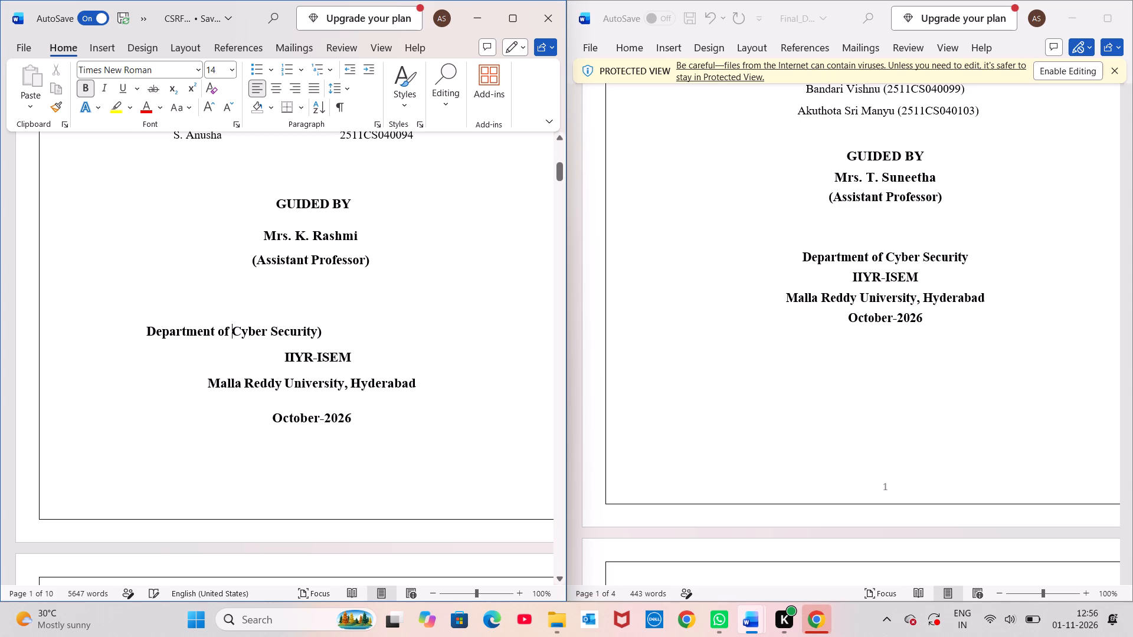
pyautogui.click(332, 330)
pyautogui.press('BackSpace')
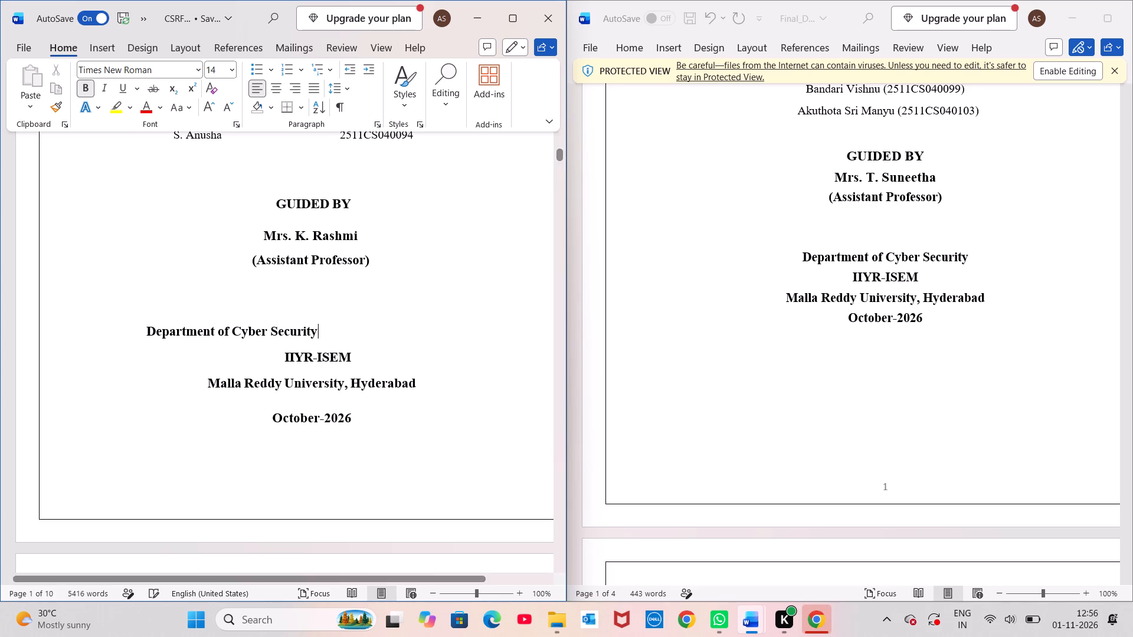
# Pad the start of the "Department of Cyber Security" line with spaces until it sits centred above IIYR-ISEM.
pyautogui.click(149, 333)
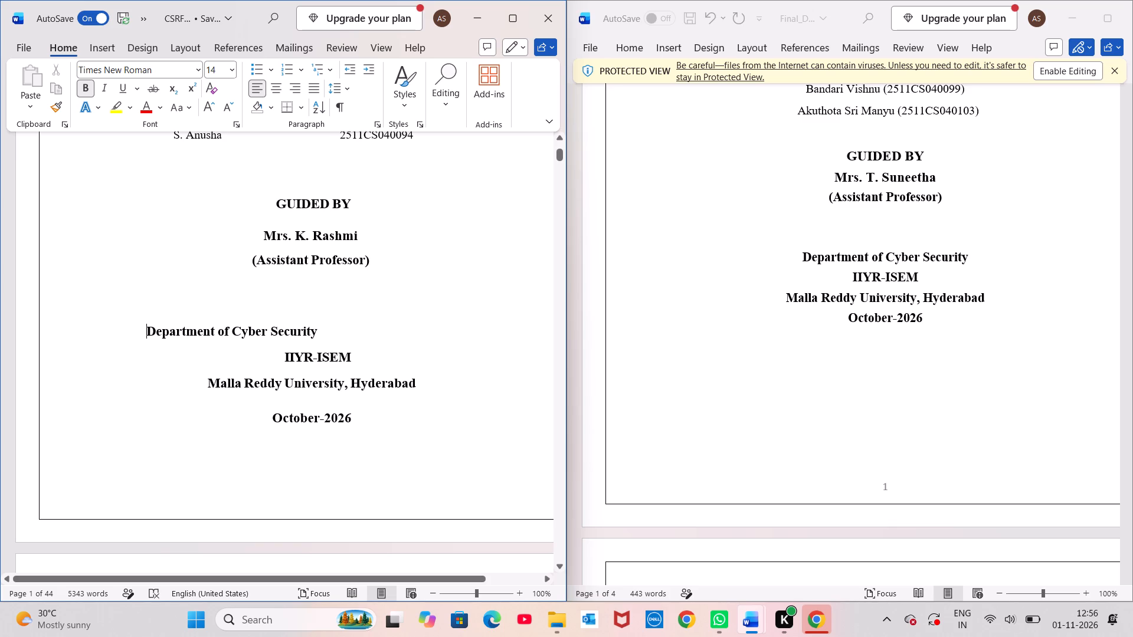
pyautogui.press('space')
pyautogui.press('space')
pyautogui.press('space')
pyautogui.press('space')
pyautogui.press('space')
pyautogui.press('space')
pyautogui.press('space')
pyautogui.press('space')
pyautogui.press('space')
pyautogui.press('space')
pyautogui.press('space')
pyautogui.press('space')
pyautogui.press('space')
pyautogui.press('space')
pyautogui.press('space')
pyautogui.press('space')
pyautogui.press('space')
pyautogui.press('space')
pyautogui.press('space')
pyautogui.press('space')
pyautogui.press('space')
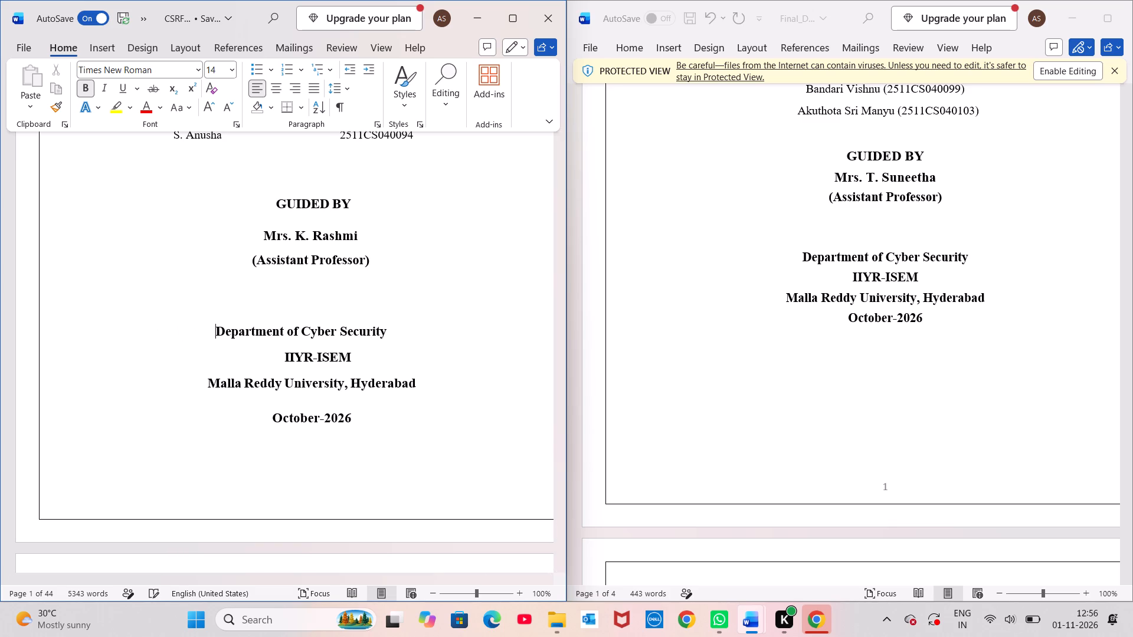
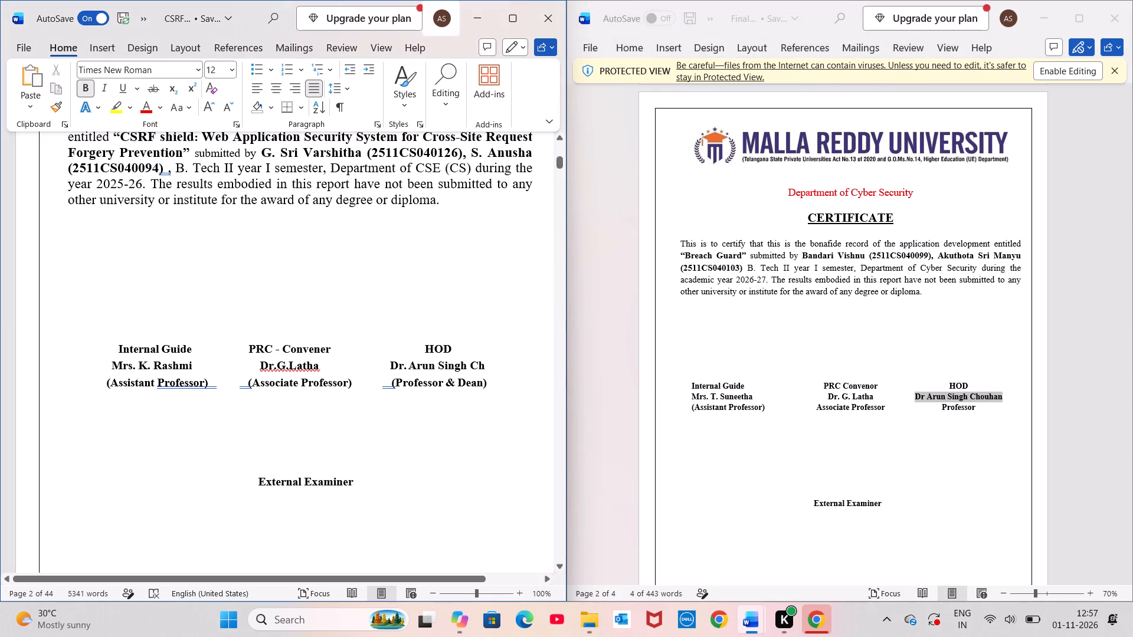
# Complete the surname of the HOD signatory on the CSRF Shield certificate to match the Breach Guard certificate.
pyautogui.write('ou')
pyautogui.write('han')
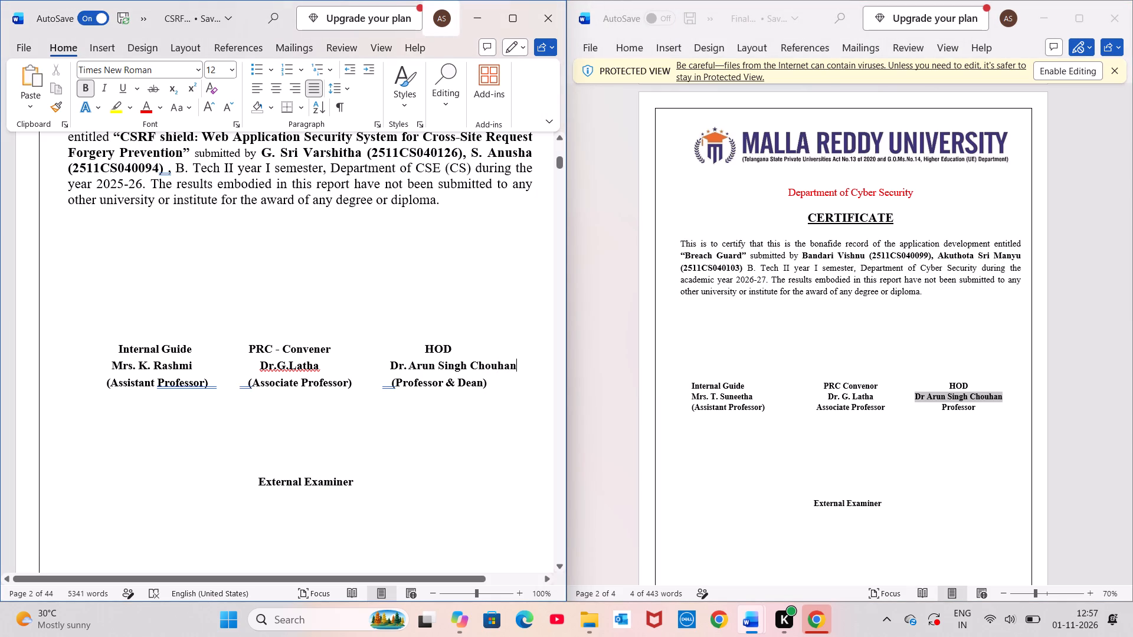
# Add three spaces before the HOD heading to centre it over the signatory's full name.
pyautogui.click(420, 349)
pyautogui.press('Right')
pyautogui.press('Right')
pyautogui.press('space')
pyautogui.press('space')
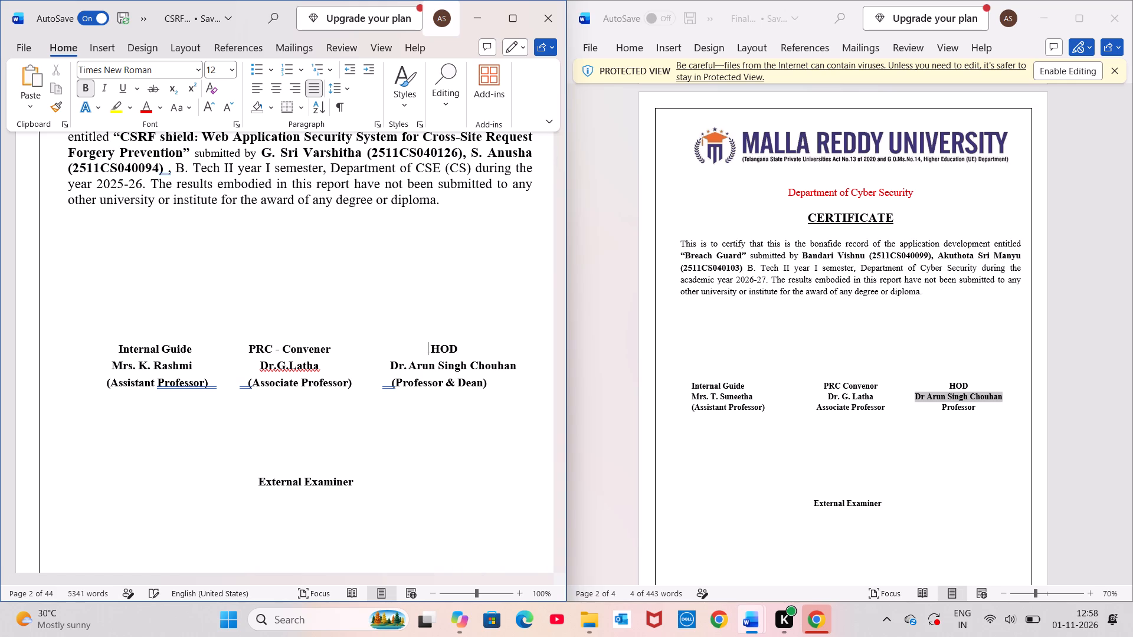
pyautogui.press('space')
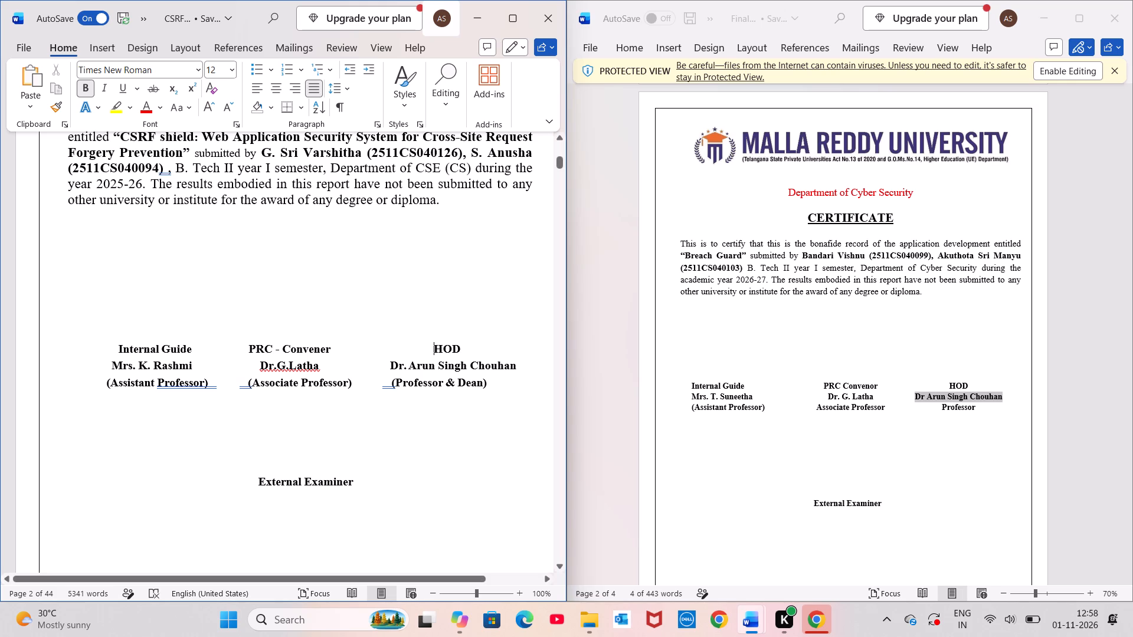
# Indent the title under the HOD signatory's name with six spaces and remove "& Dean" so it reads only Professor in parentheses.
pyautogui.click(391, 385)
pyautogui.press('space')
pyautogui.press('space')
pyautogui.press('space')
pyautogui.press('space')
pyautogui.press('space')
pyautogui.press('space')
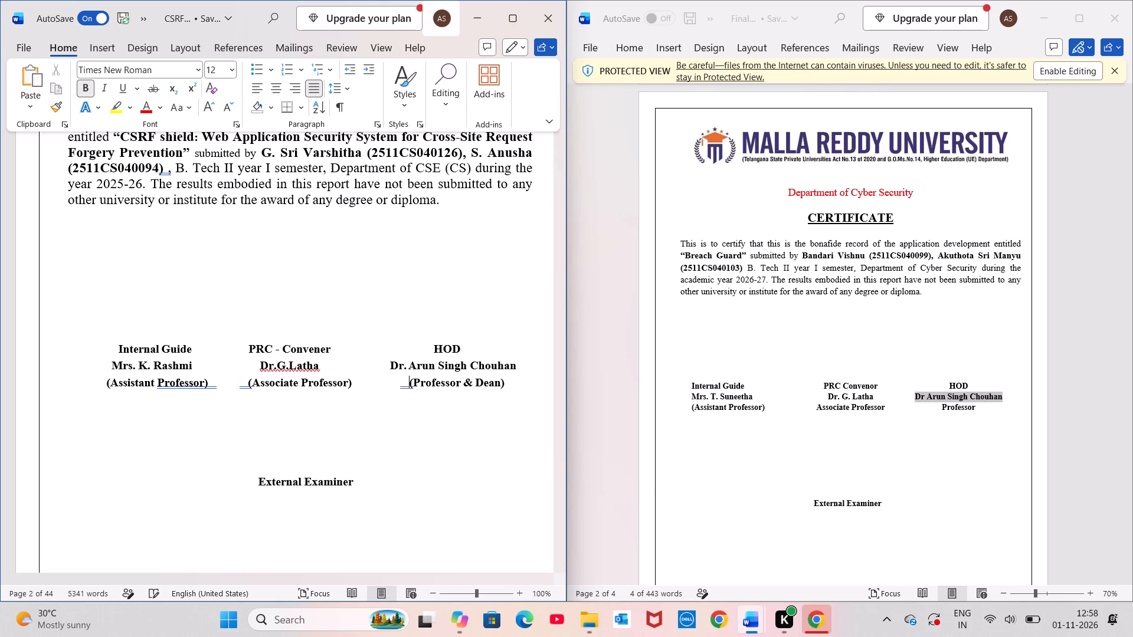
pyautogui.click(499, 384)
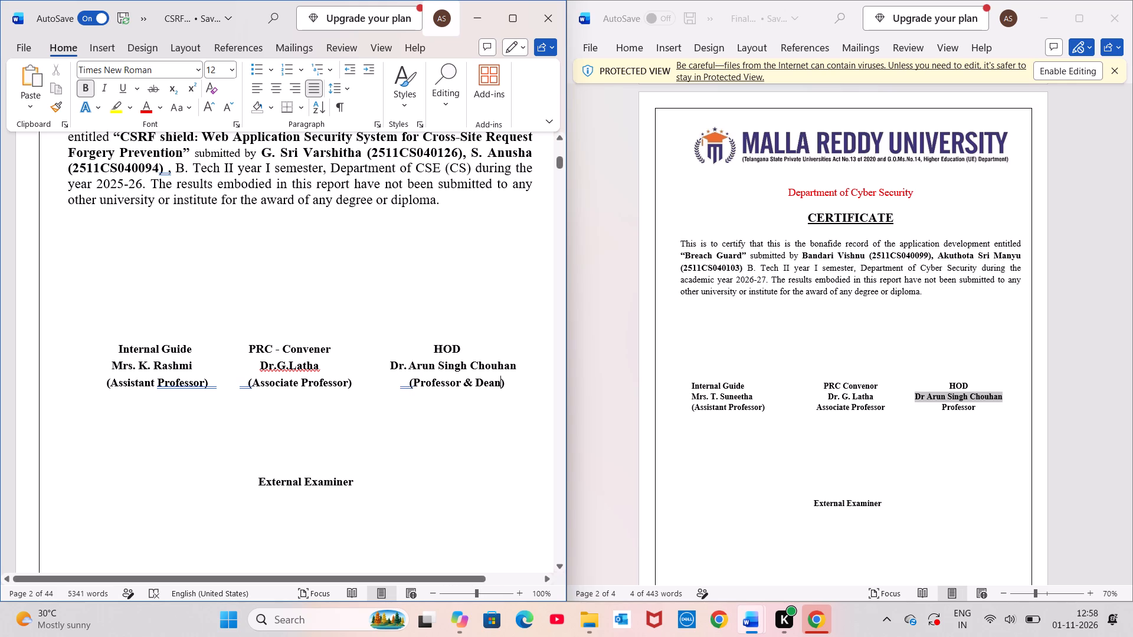
pyautogui.press('BackSpace')
pyautogui.press('BackSpace')
pyautogui.press('BackSpace')
pyautogui.press('BackSpace')
pyautogui.press('BackSpace')
pyautogui.press('BackSpace')
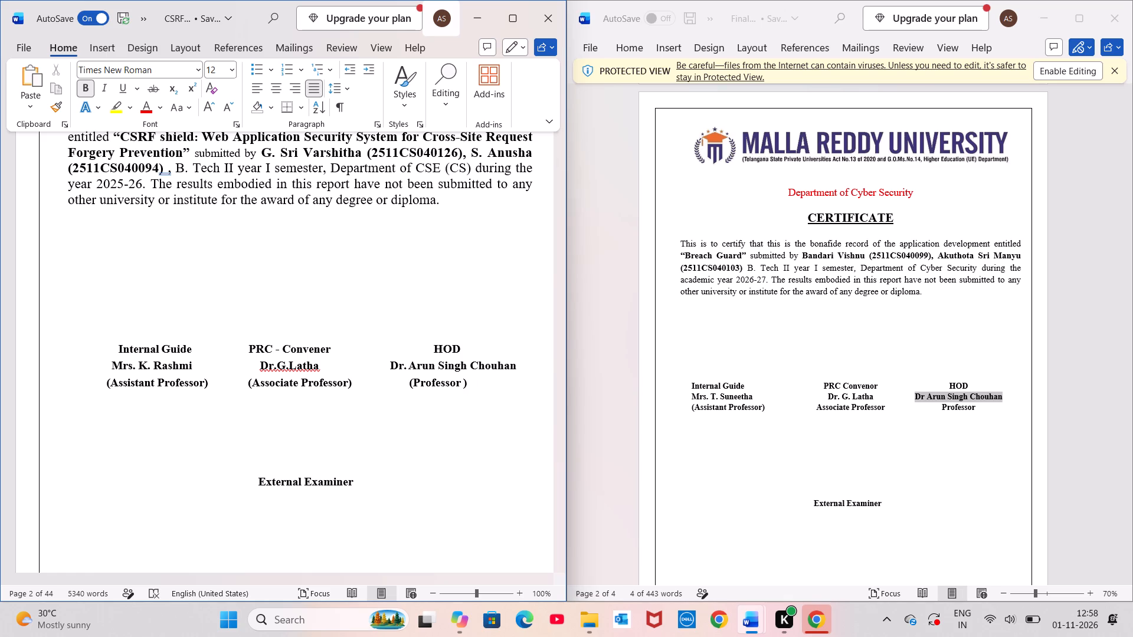
# Pad the Professor title under HOD with three spaces so it sits centred beneath the signatory's name.
pyautogui.click(474, 386)
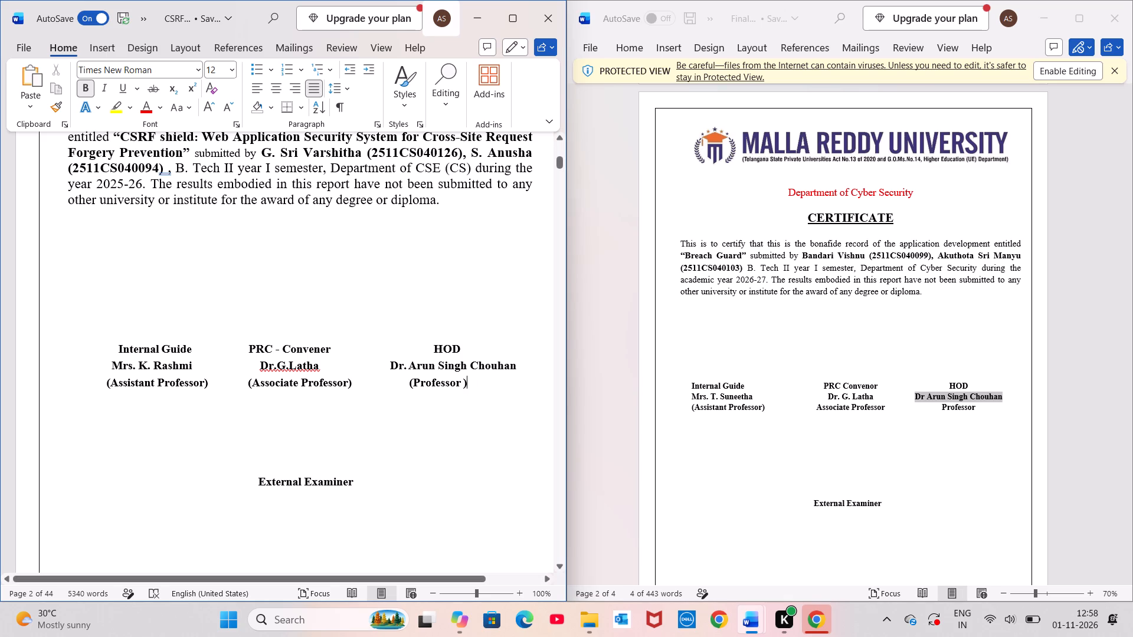
pyautogui.click(474, 386)
pyautogui.scroll(-2, 711, 438)
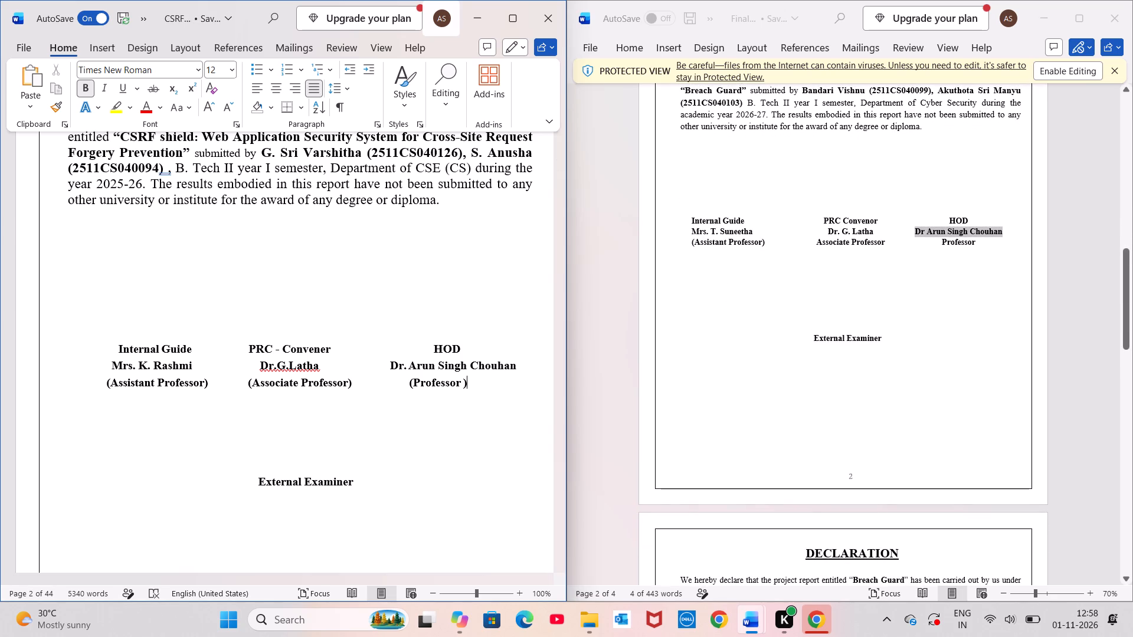
pyautogui.click(407, 385)
pyautogui.press('space')
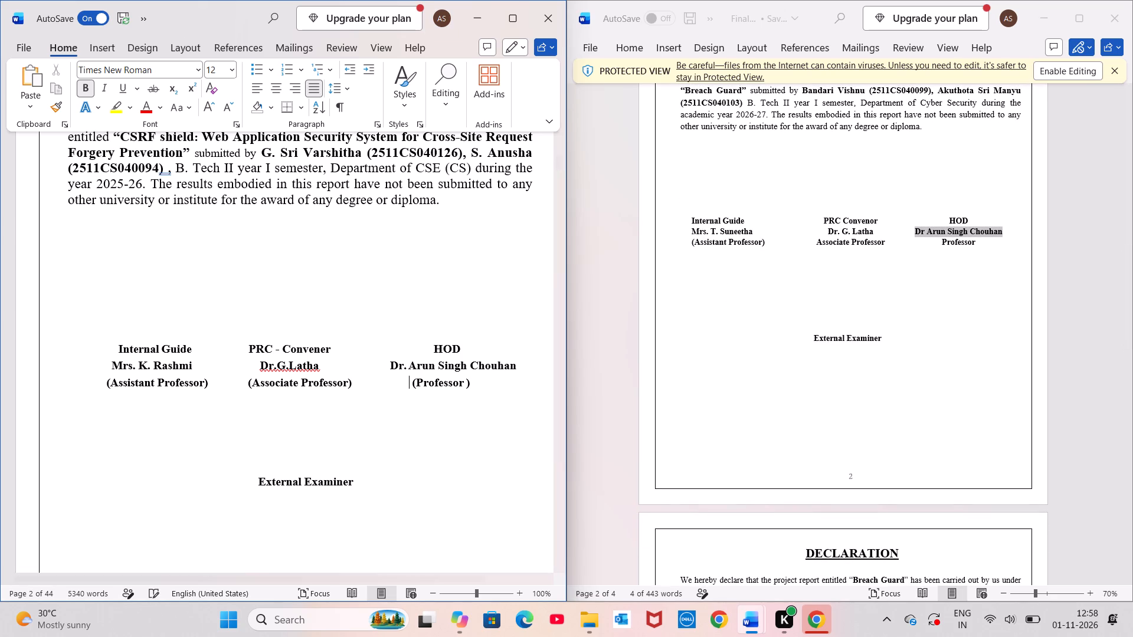
pyautogui.press('space')
pyautogui.press('space')
# Insert a space after "Dr." and another after the initial in the PRC Convener's name on the CSRF Shield certificate.
pyautogui.click(287, 367)
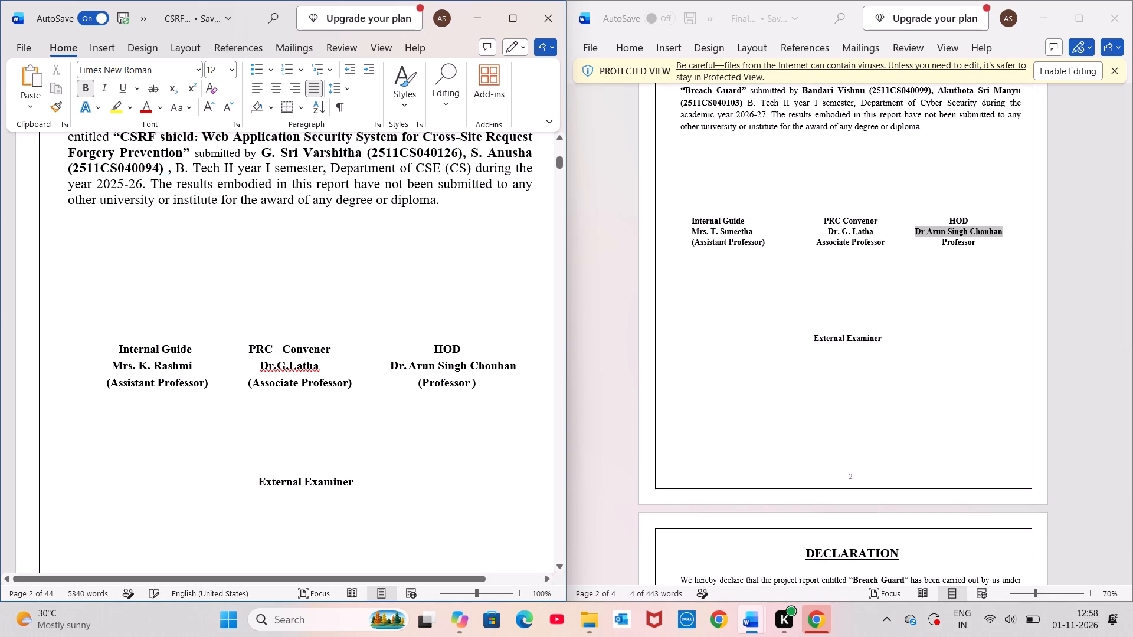
pyautogui.press('space')
pyautogui.press('Right')
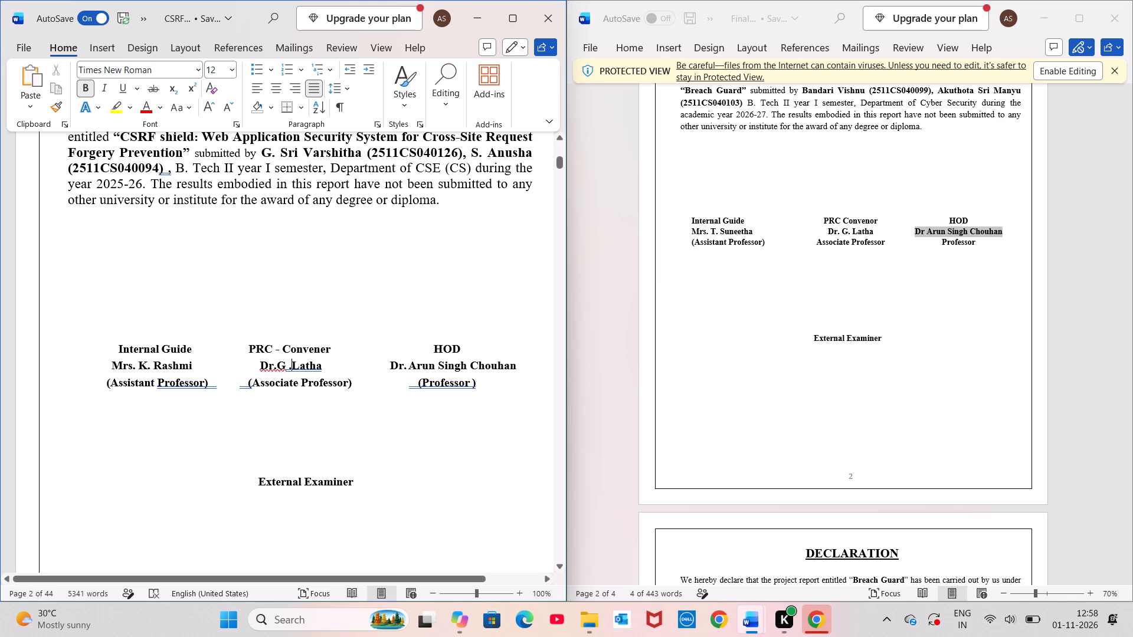
pyautogui.press('BackSpace')
pyautogui.press('BackSpace')
pyautogui.write('.')
pyautogui.press('space')
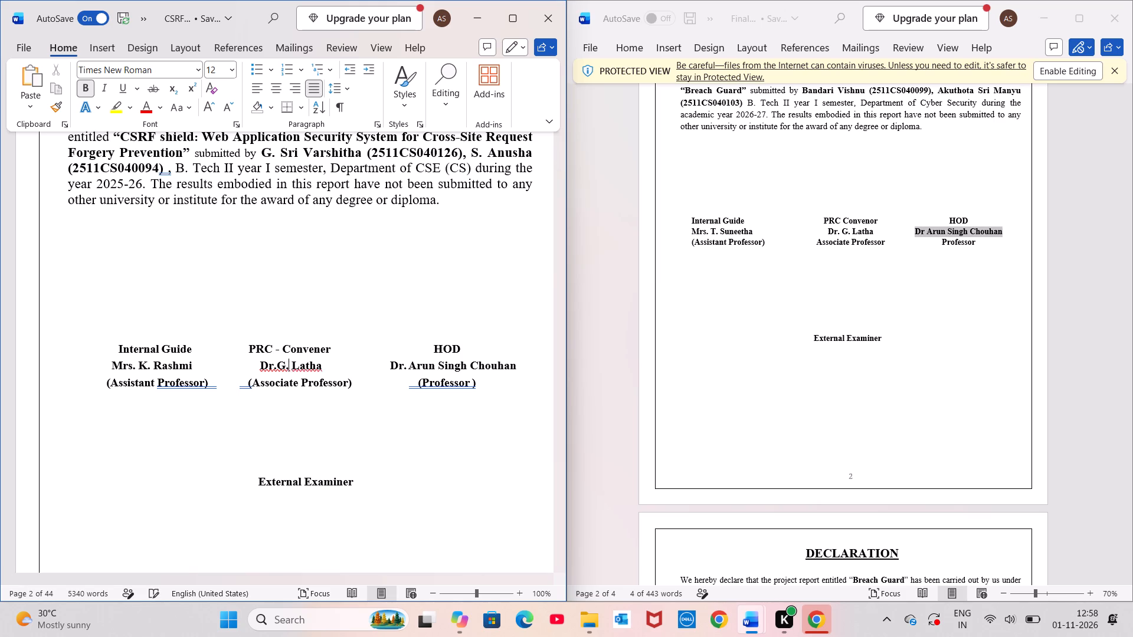
pyautogui.click(277, 365)
pyautogui.press('space')
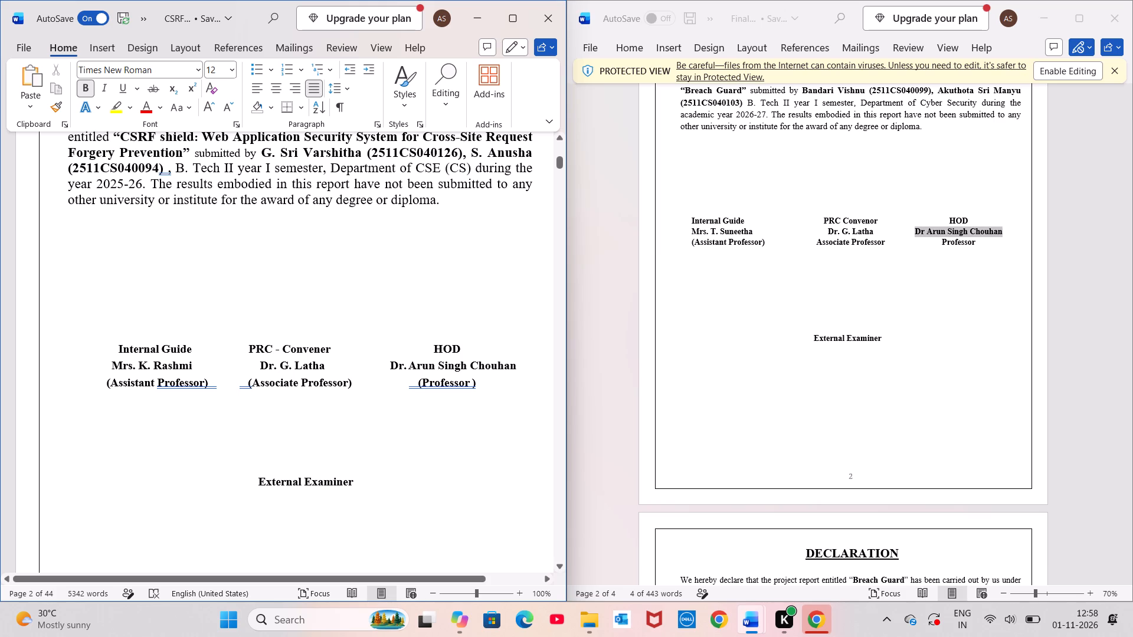
# Delete "Computer Science and Engineering" from the department name in the CSRF Shield declaration paragraph.
pyautogui.scroll(-2, 355, 421)
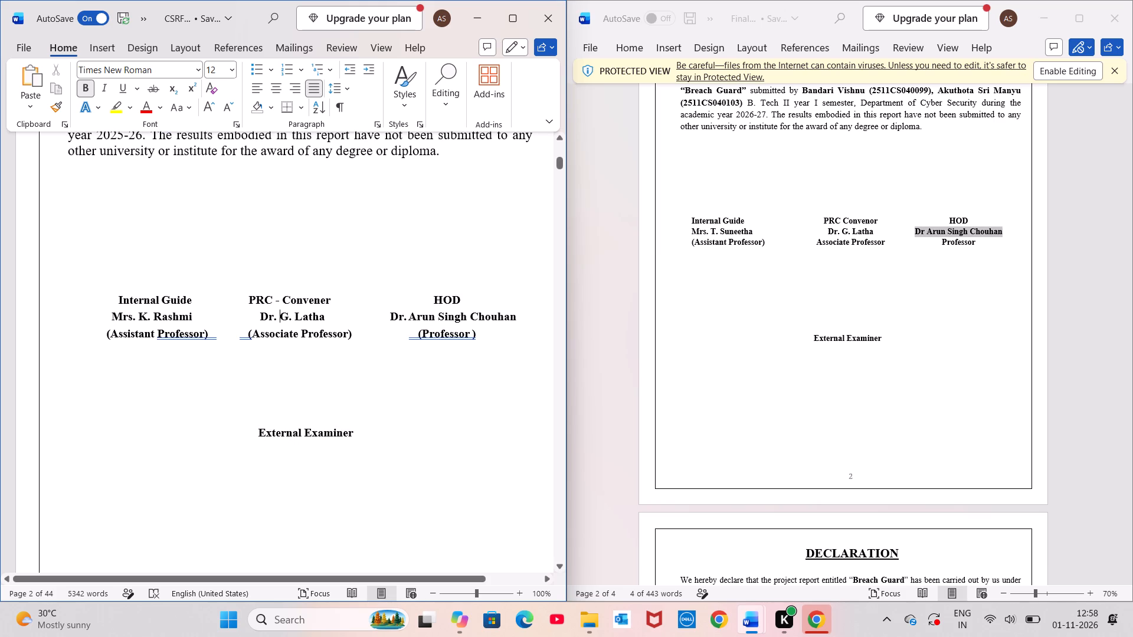
pyautogui.scroll(-1, 355, 421)
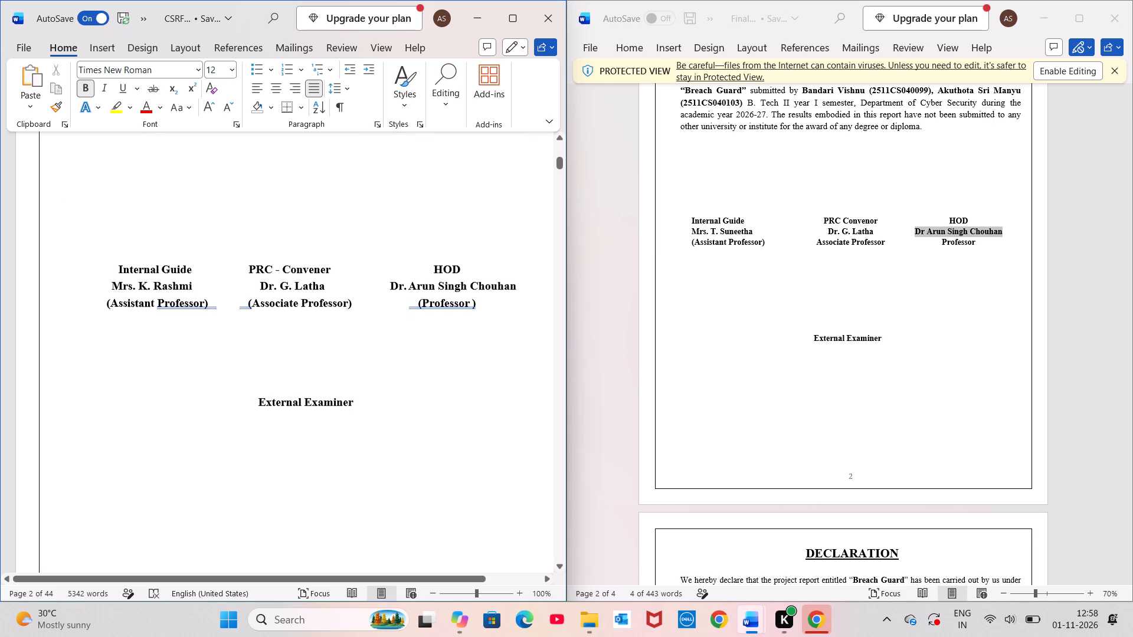
pyautogui.scroll(-1, 355, 421)
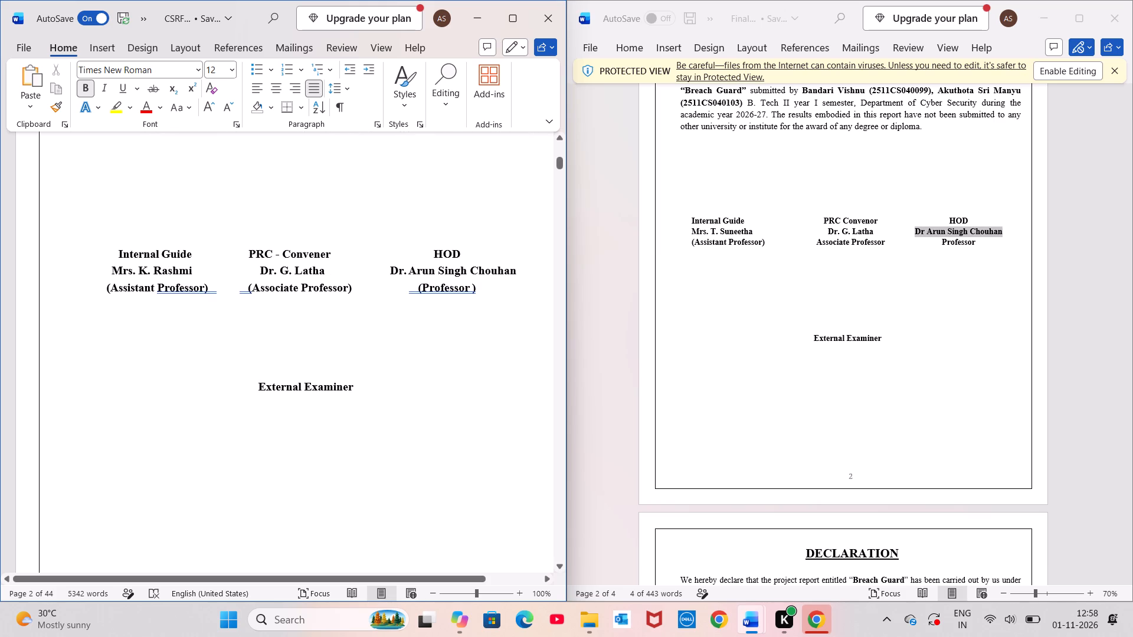
pyautogui.scroll(-4, 355, 421)
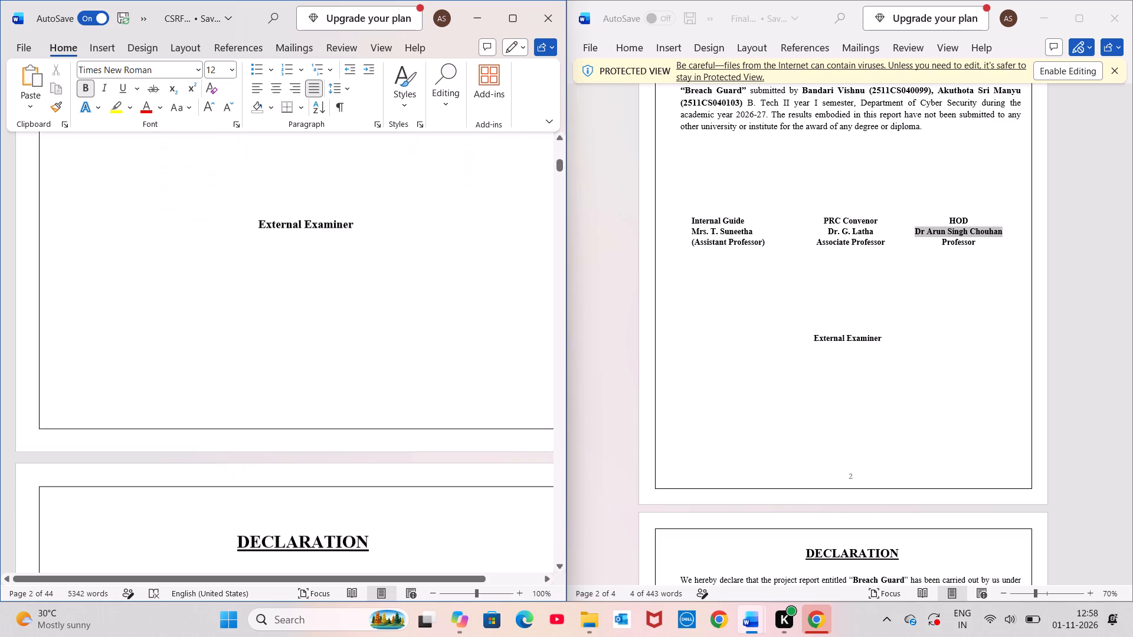
pyautogui.scroll(-3, 355, 421)
pyautogui.scroll(-1, 748, 322)
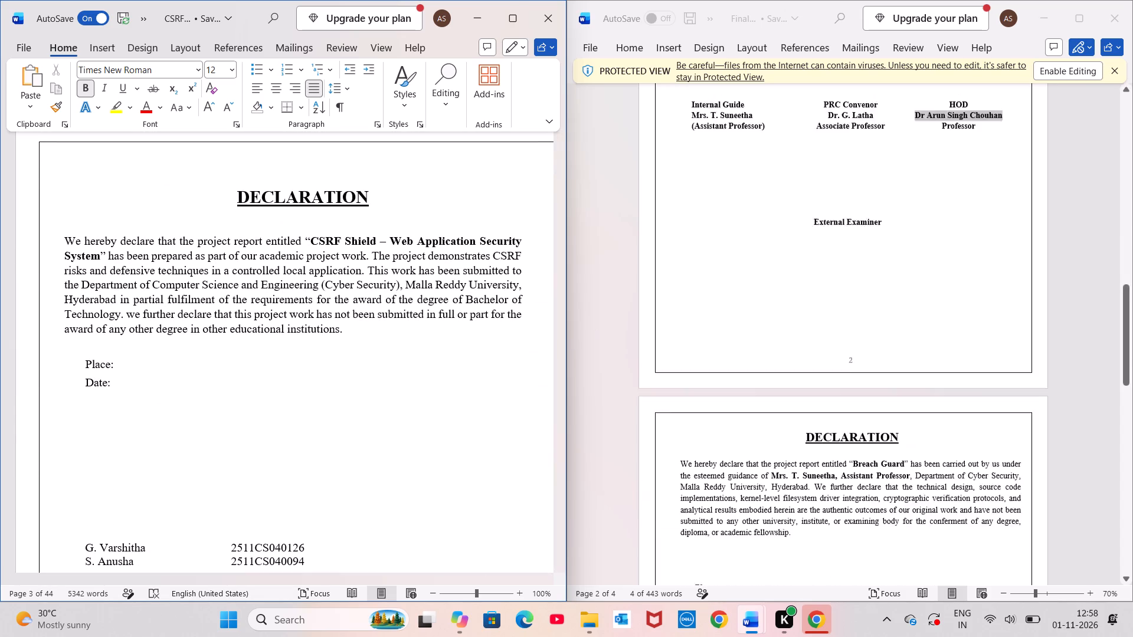
pyautogui.scroll(-4, 748, 322)
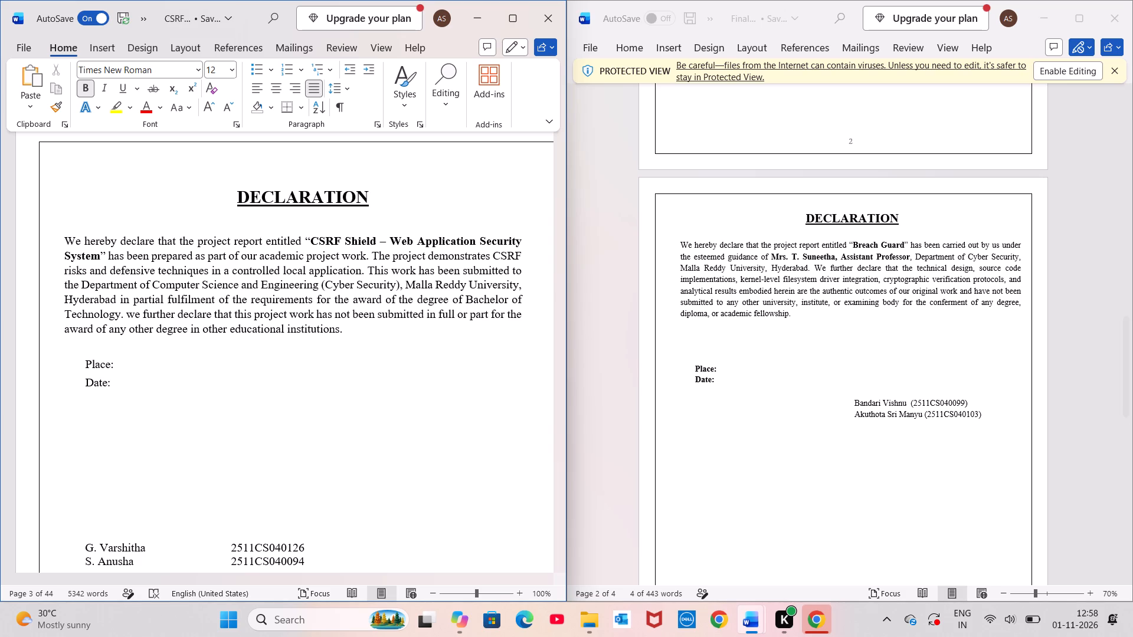
pyautogui.click(748, 322)
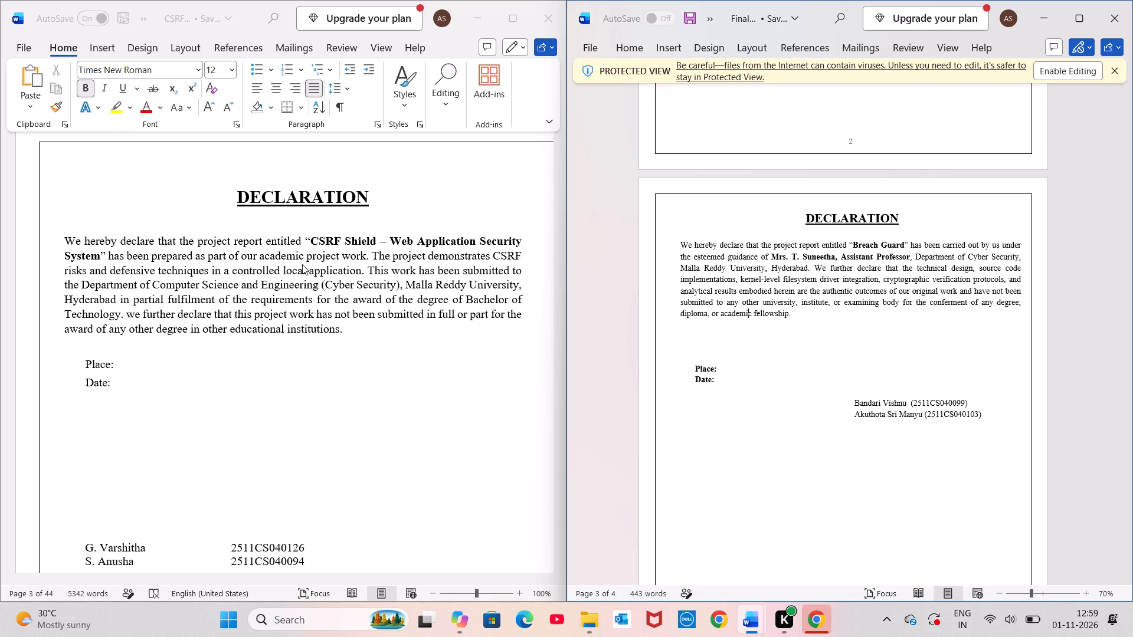
pyautogui.click(319, 285)
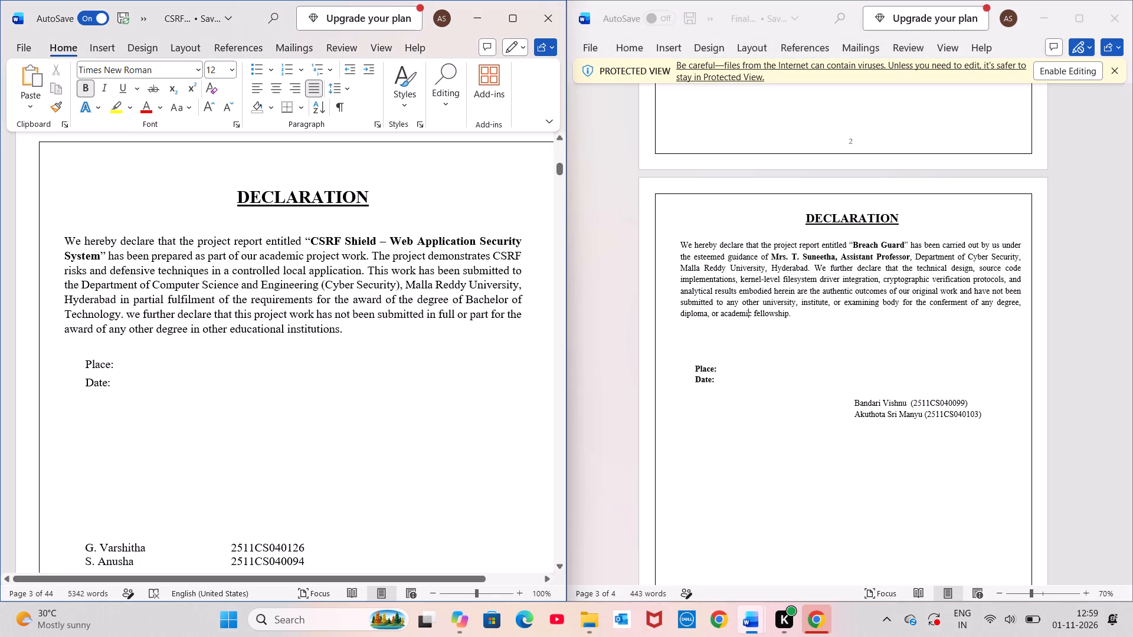
pyautogui.press('BackSpace')
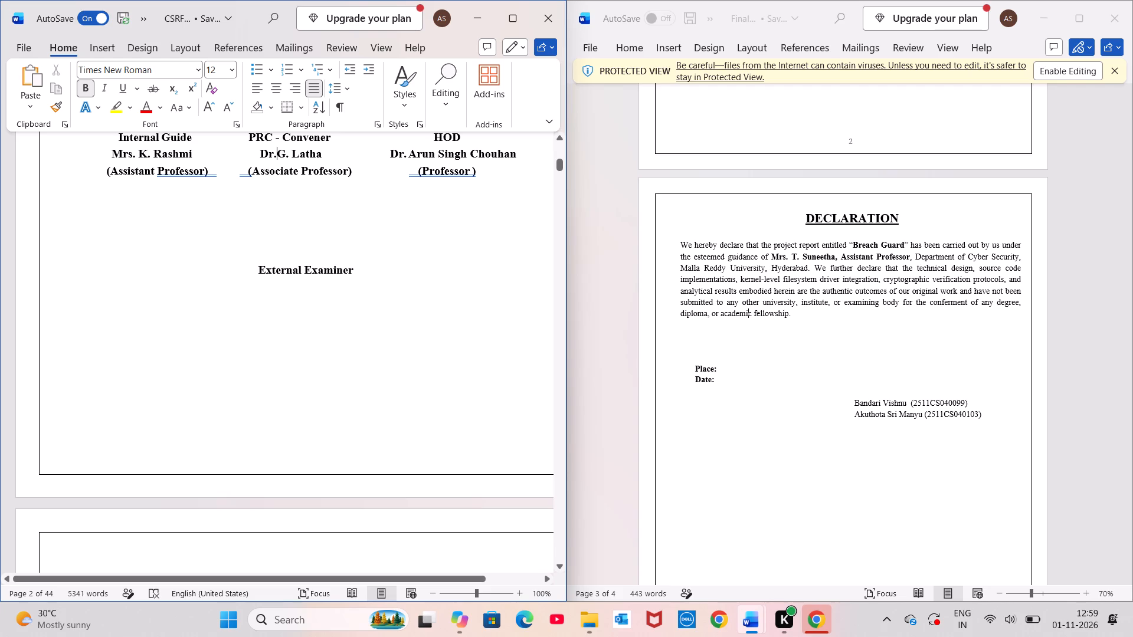
pyautogui.press('space')
pyautogui.scroll(-4, 319, 285)
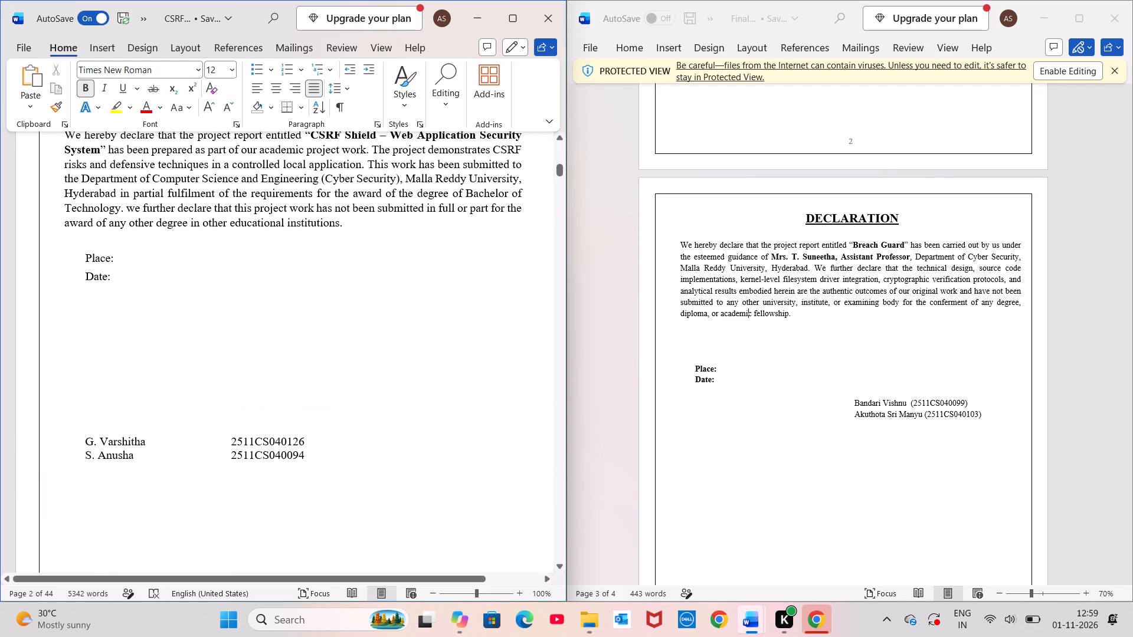
pyautogui.click(317, 178)
pyautogui.press('BackSpace')
pyautogui.press('BackSpace')
pyautogui.press('BackSpace')
pyautogui.press('BackSpace')
pyautogui.press('BackSpace')
pyautogui.press('BackSpace')
pyautogui.press('BackSpace')
pyautogui.press('BackSpace')
pyautogui.press('BackSpace')
pyautogui.press('BackSpace')
pyautogui.press('BackSpace')
pyautogui.press('BackSpace')
pyautogui.press('BackSpace')
pyautogui.press('BackSpace')
pyautogui.press('BackSpace')
pyautogui.press('BackSpace')
pyautogui.press('BackSpace')
pyautogui.press('BackSpace')
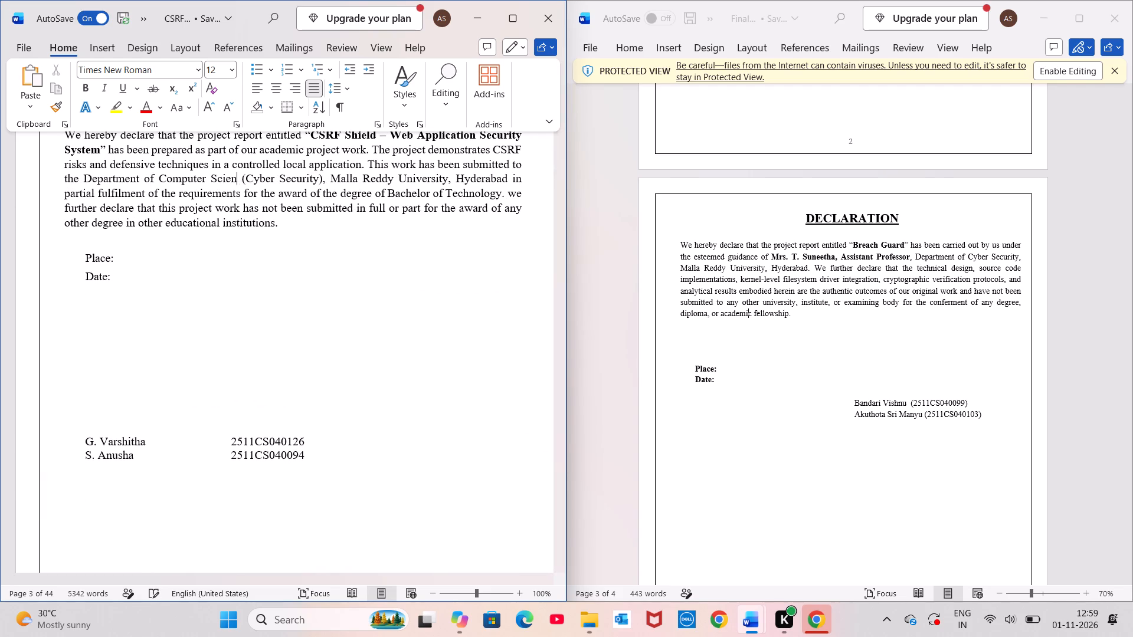
pyautogui.press('BackSpace')
pyautogui.press('BackSpace')
pyautogui.press('BackSpace')
pyautogui.press('BackSpace')
pyautogui.press('BackSpace')
pyautogui.press('BackSpace')
pyautogui.press('BackSpace')
pyautogui.press('BackSpace')
pyautogui.press('BackSpace')
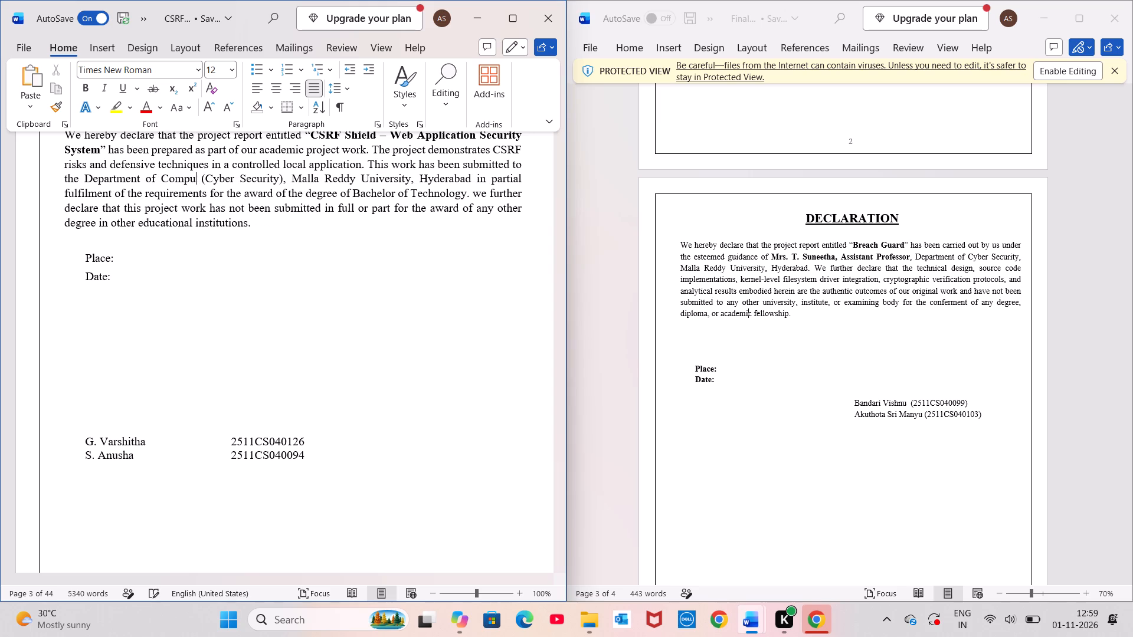
pyautogui.press('BackSpace')
pyautogui.press('BackSpace')
pyautogui.press('BackSpace')
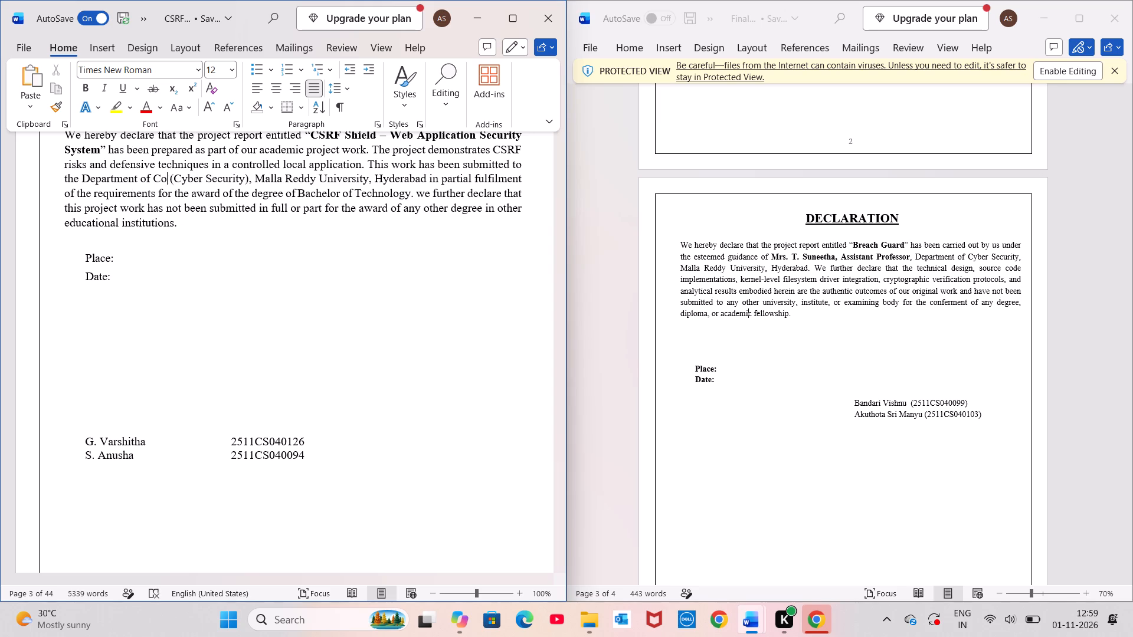
pyautogui.press('BackSpace')
pyautogui.press('BackSpace')
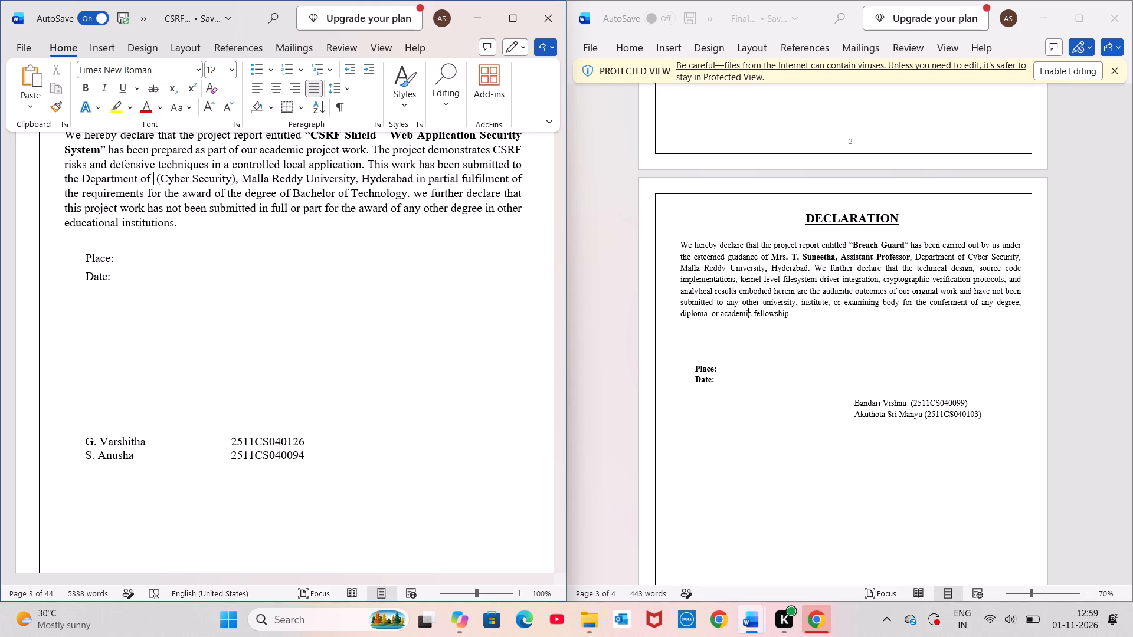
# Remove the parentheses around "Cyber Security" so the declaration names the Department of Cyber Security.
pyautogui.press('Right')
pyautogui.press('Right')
pyautogui.press('BackSpace')
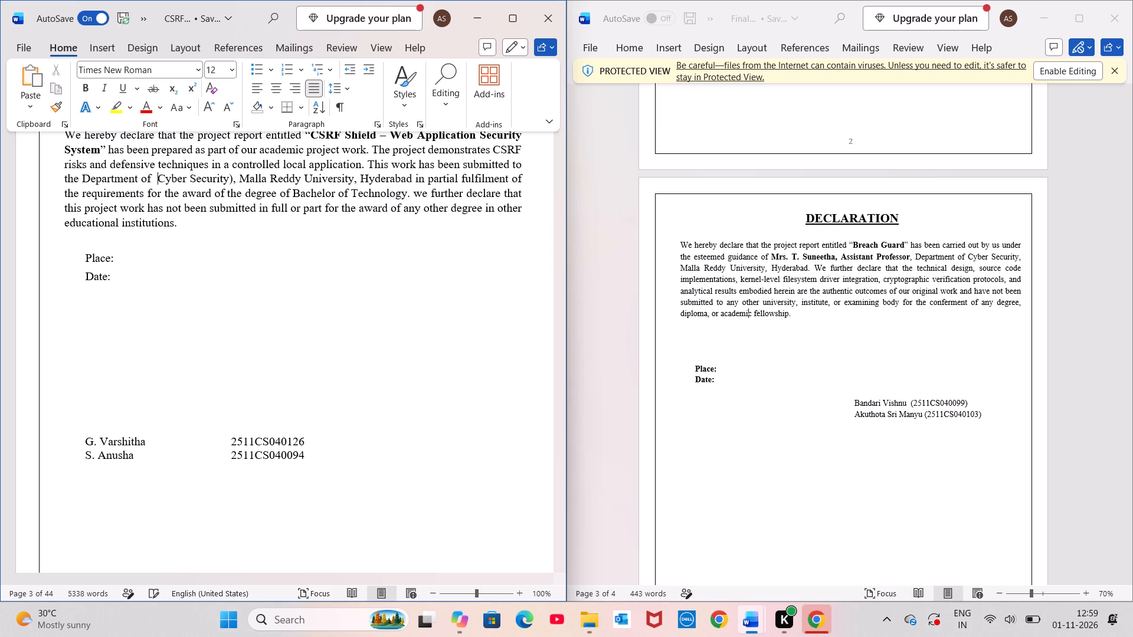
pyautogui.press('BackSpace')
pyautogui.press('Right')
pyautogui.press('Right')
pyautogui.press('Right')
pyautogui.press('Right')
pyautogui.press('Right')
pyautogui.press('Right')
pyautogui.press('Right')
pyautogui.press('Right')
pyautogui.press('Right')
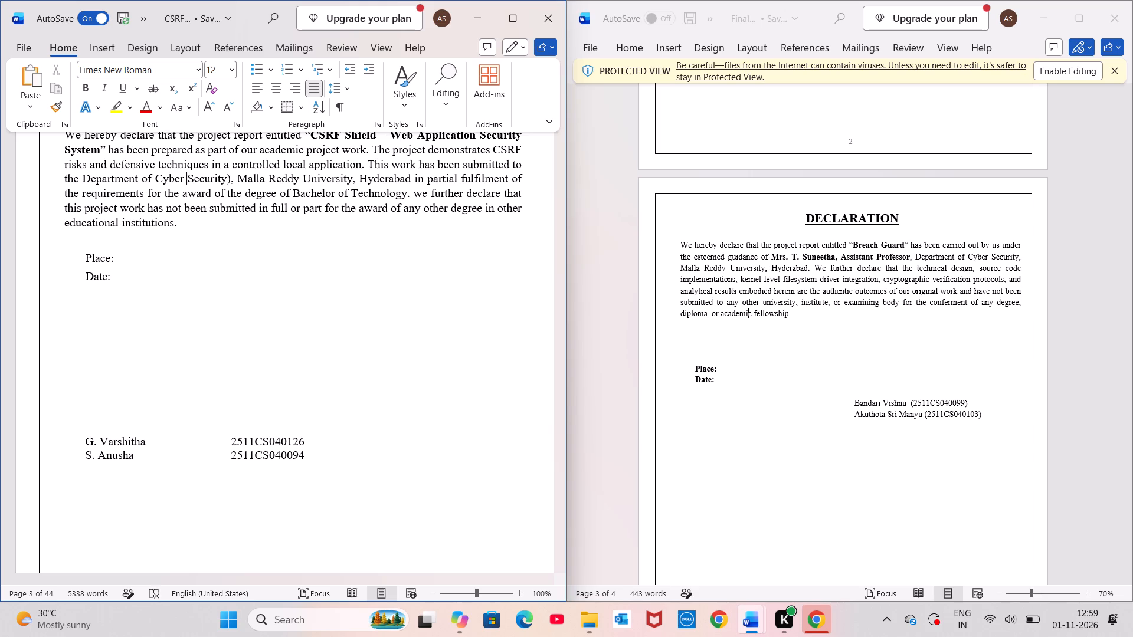
pyautogui.press('Right')
pyautogui.press('Right')
pyautogui.press('Right')
pyautogui.press('Right')
pyautogui.press('Right')
pyautogui.press('Right')
pyautogui.press('BackSpace')
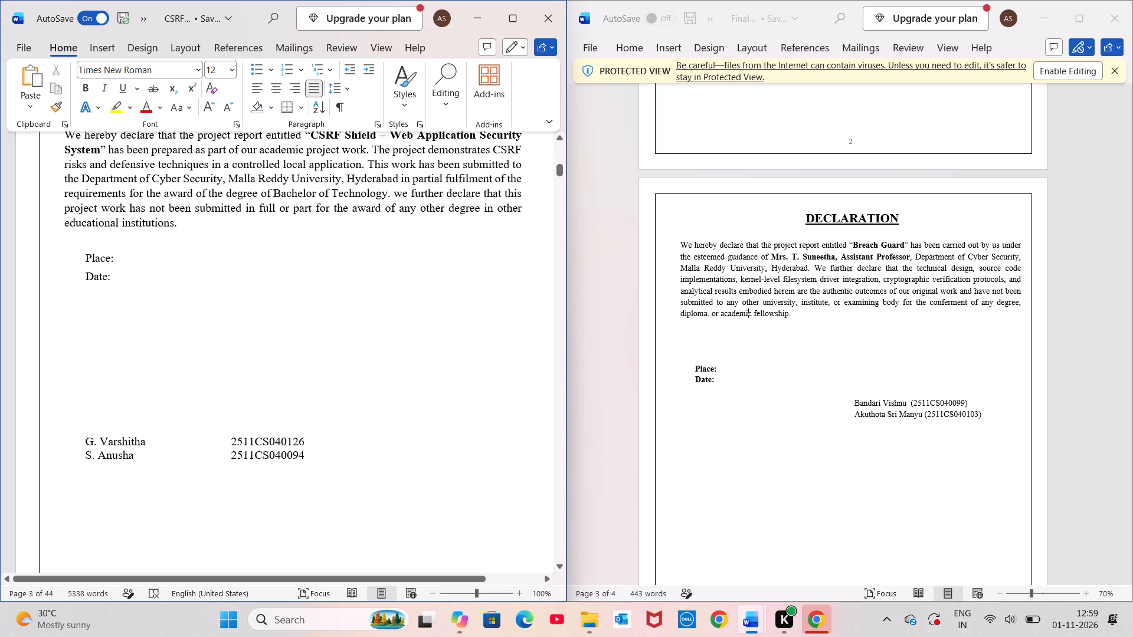
# Replace "Dean" with "HOD" before "Cyber Security" in the second paragraph of the CSRF Shield acknowledgements.
pyautogui.scroll(-3, 288, 209)
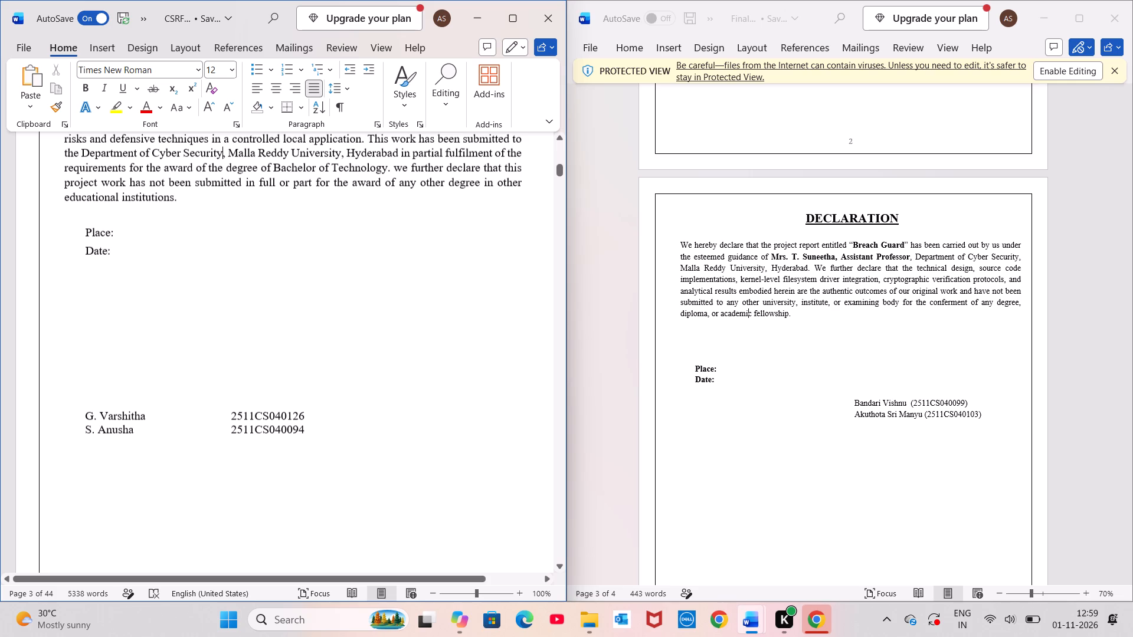
pyautogui.scroll(-1, 288, 209)
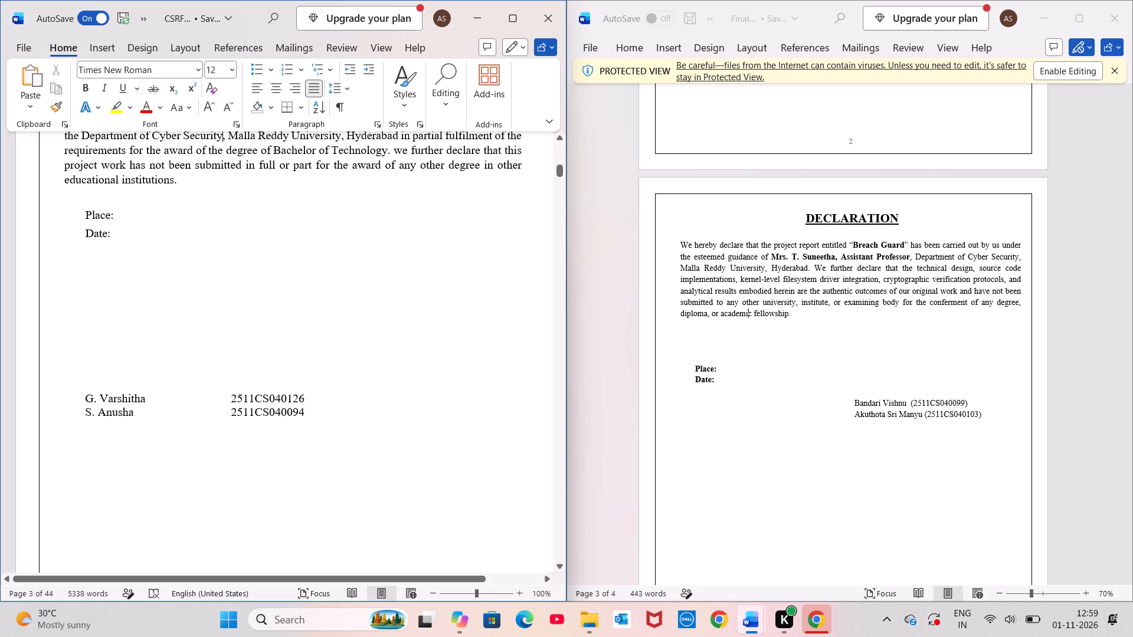
pyautogui.scroll(-1, 288, 209)
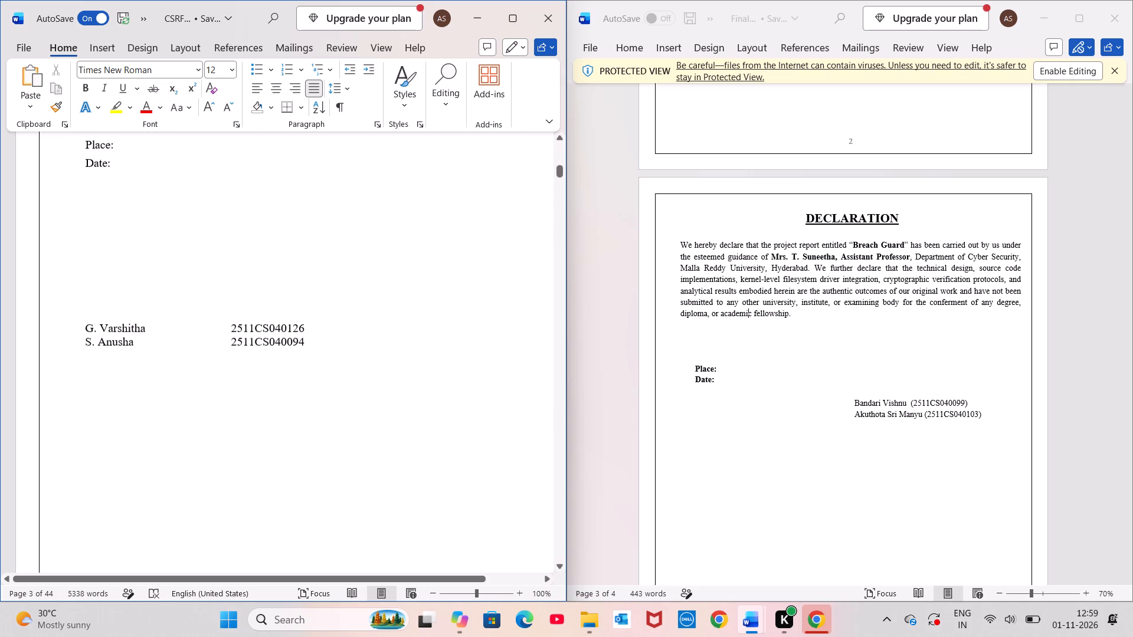
pyautogui.click(322, 310)
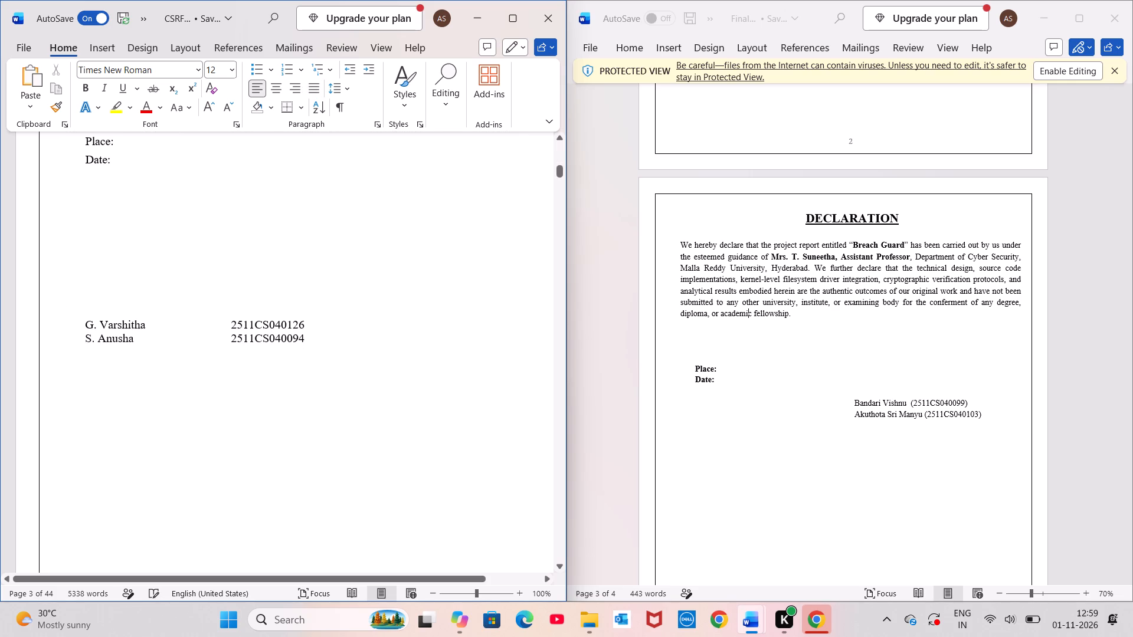
pyautogui.scroll(-1, 322, 310)
pyautogui.scroll(-1, 310, 224)
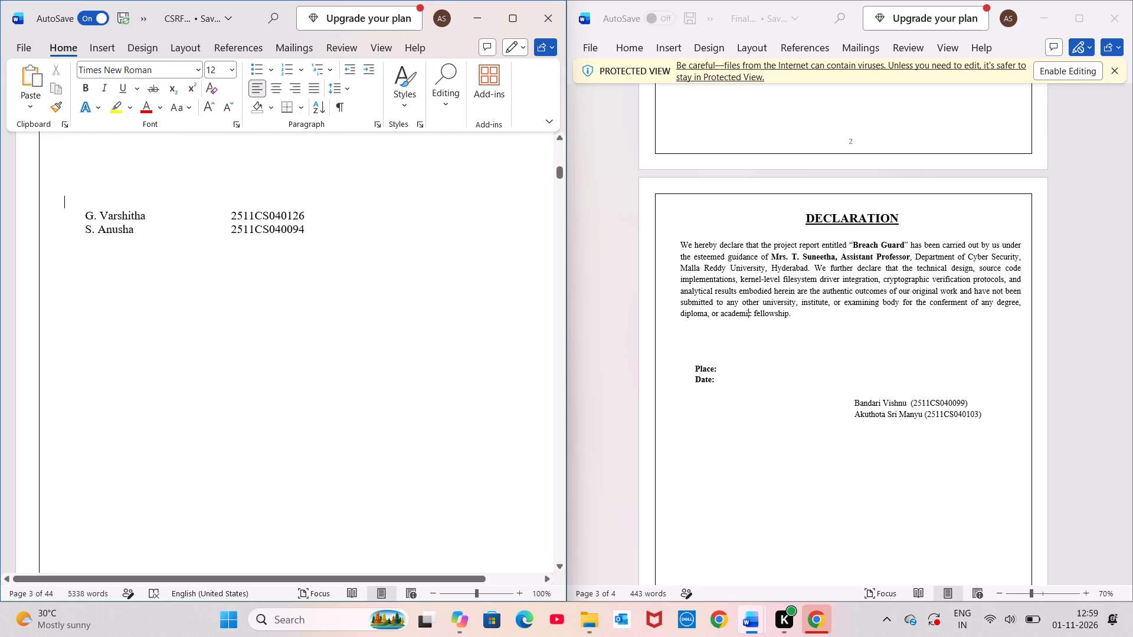
pyautogui.scroll(-3, 310, 224)
pyautogui.scroll(-2, 761, 264)
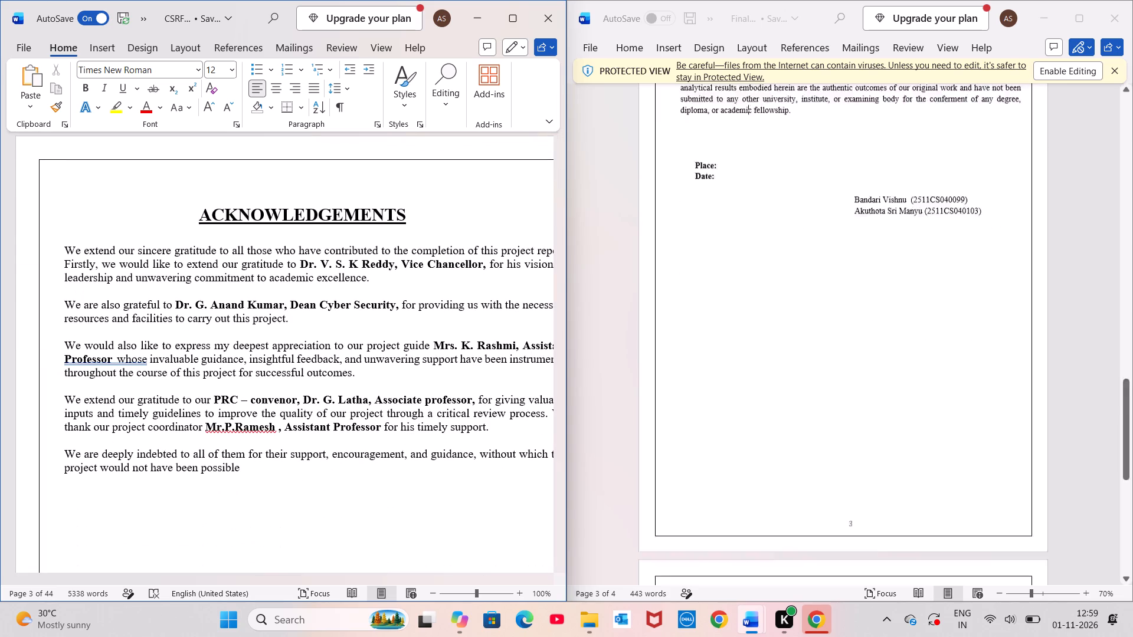
pyautogui.scroll(-5, 761, 264)
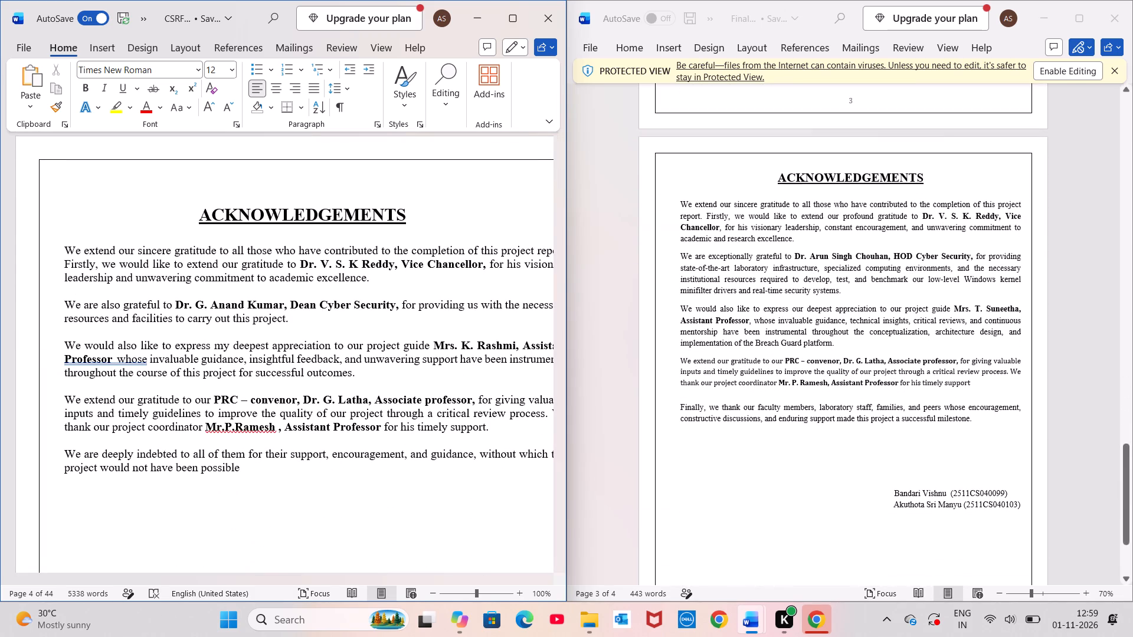
pyautogui.click(397, 304)
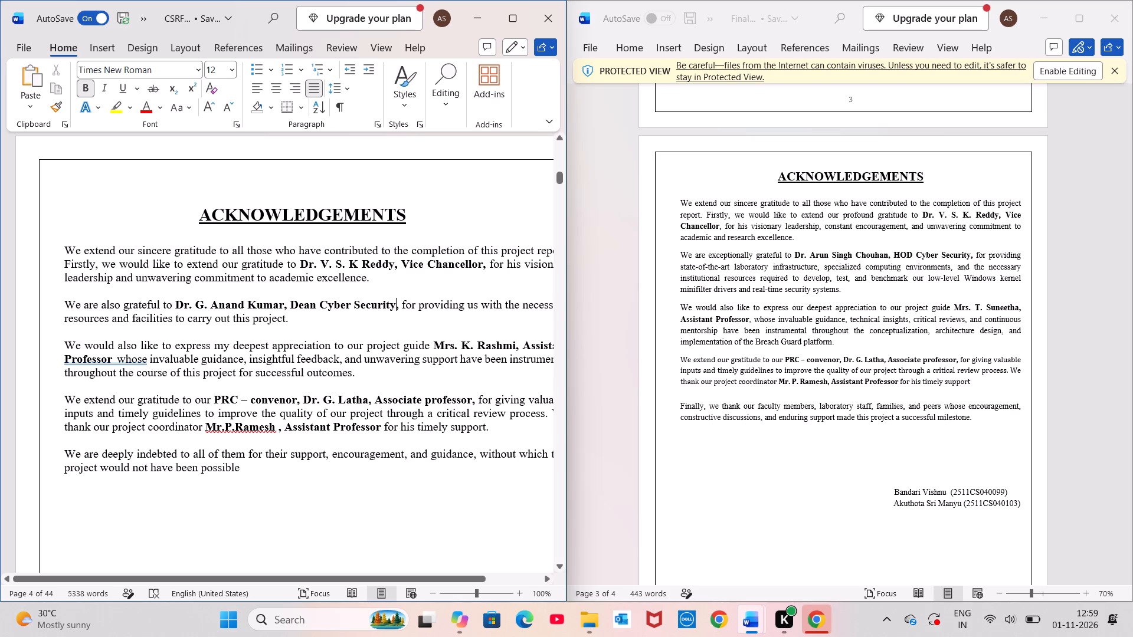
pyautogui.press('Left')
pyautogui.press('Left')
pyautogui.press('Left')
pyautogui.press('Left')
pyautogui.press('Left')
pyautogui.press('Left')
pyautogui.press('Left')
pyautogui.press('Left')
pyautogui.press('Left')
pyautogui.press('Left')
pyautogui.press('Left')
pyautogui.press('Left')
pyautogui.press('Left')
pyautogui.press('Left')
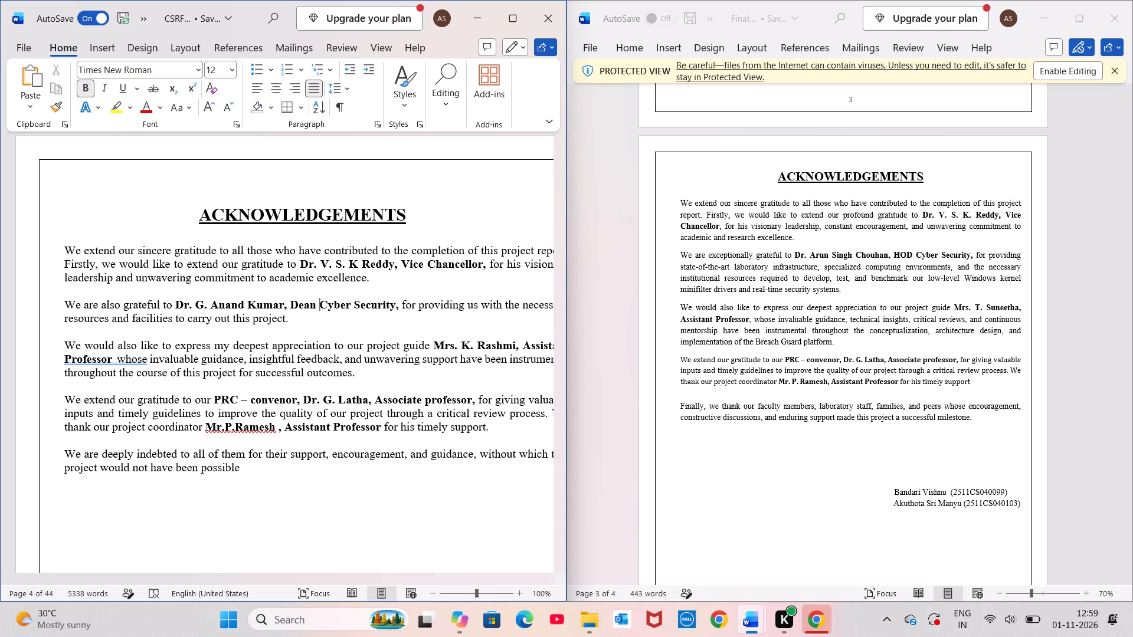
pyautogui.press('Left')
pyautogui.press('BackSpace')
pyautogui.press('BackSpace')
pyautogui.press('BackSpace')
pyautogui.press('BackSpace')
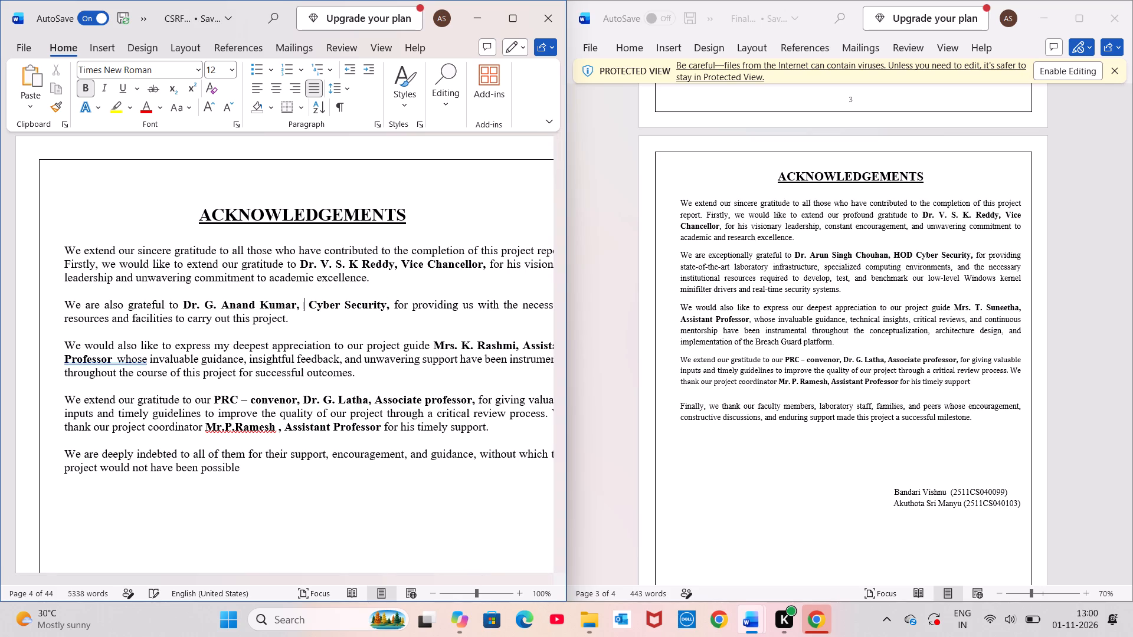
pyautogui.write('HOD')
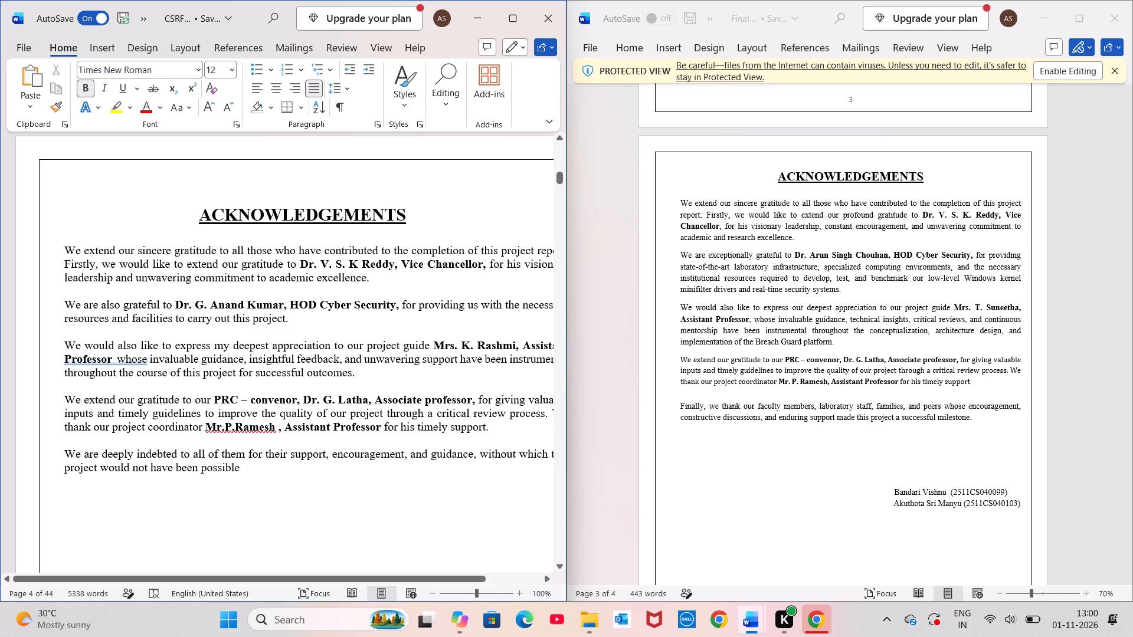
# Replace the HOD's name in the second paragraph of the CSRF Shield acknowledgements with the HOD name from the Breach Guard acknowledgements.
pyautogui.click(284, 305)
pyautogui.press('BackSpace')
pyautogui.press('BackSpace')
pyautogui.press('BackSpace')
pyautogui.press('BackSpace')
pyautogui.press('BackSpace')
pyautogui.press('BackSpace')
pyautogui.press('BackSpace')
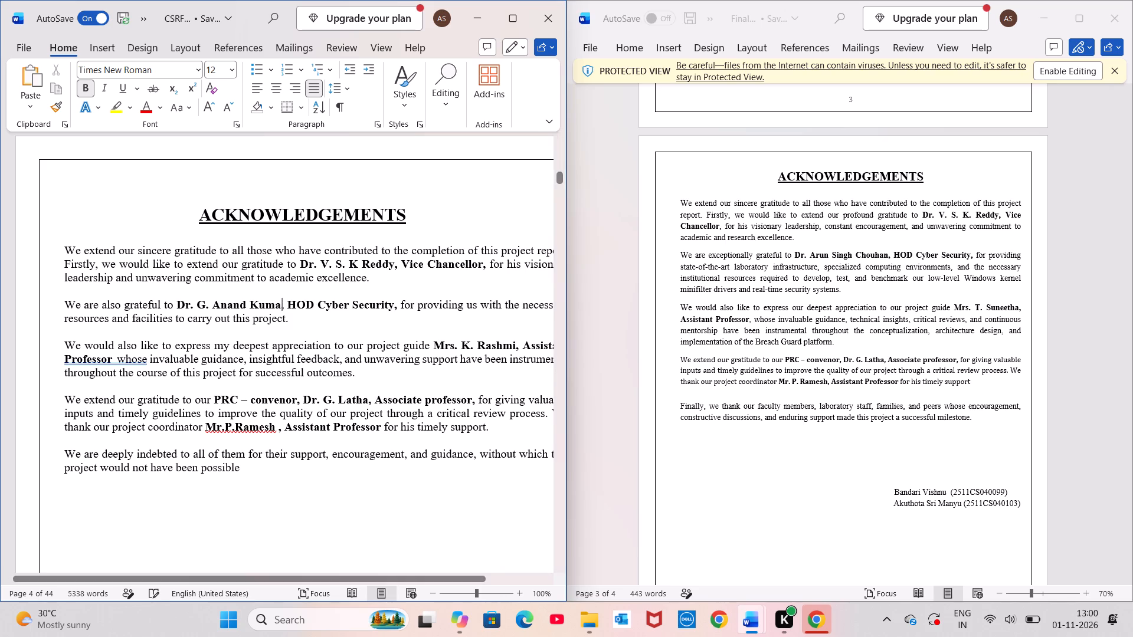
pyautogui.press('BackSpace')
pyautogui.press('BackSpace')
pyautogui.press('BackSpace')
pyautogui.press('BackSpace')
pyautogui.press('BackSpace')
pyautogui.press('BackSpace')
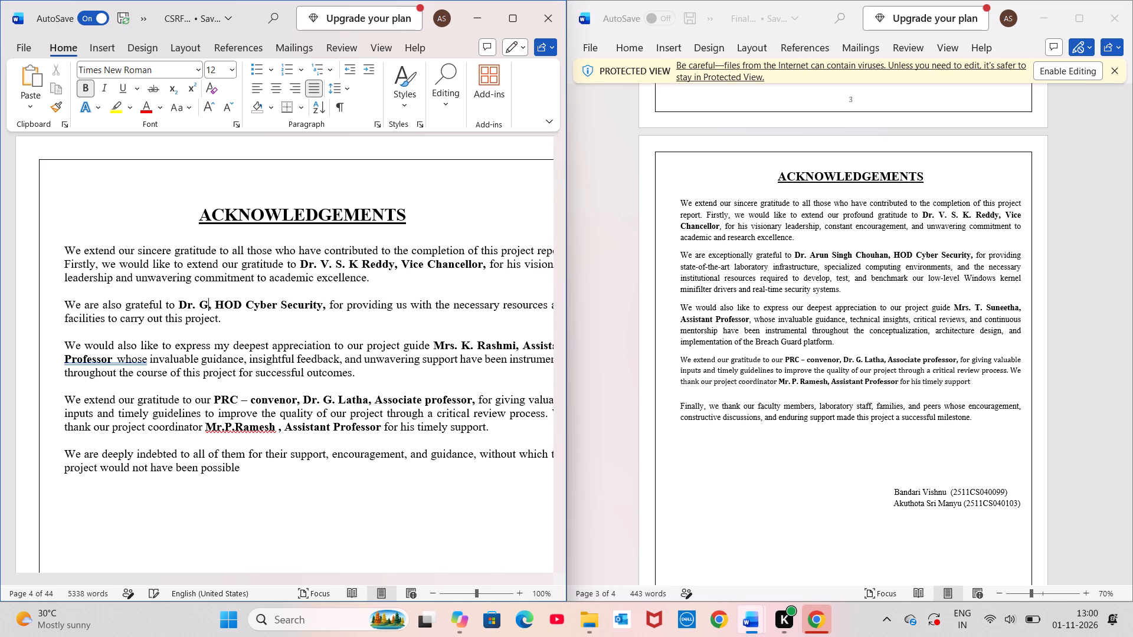
pyautogui.press('BackSpace')
pyautogui.press('BackSpace')
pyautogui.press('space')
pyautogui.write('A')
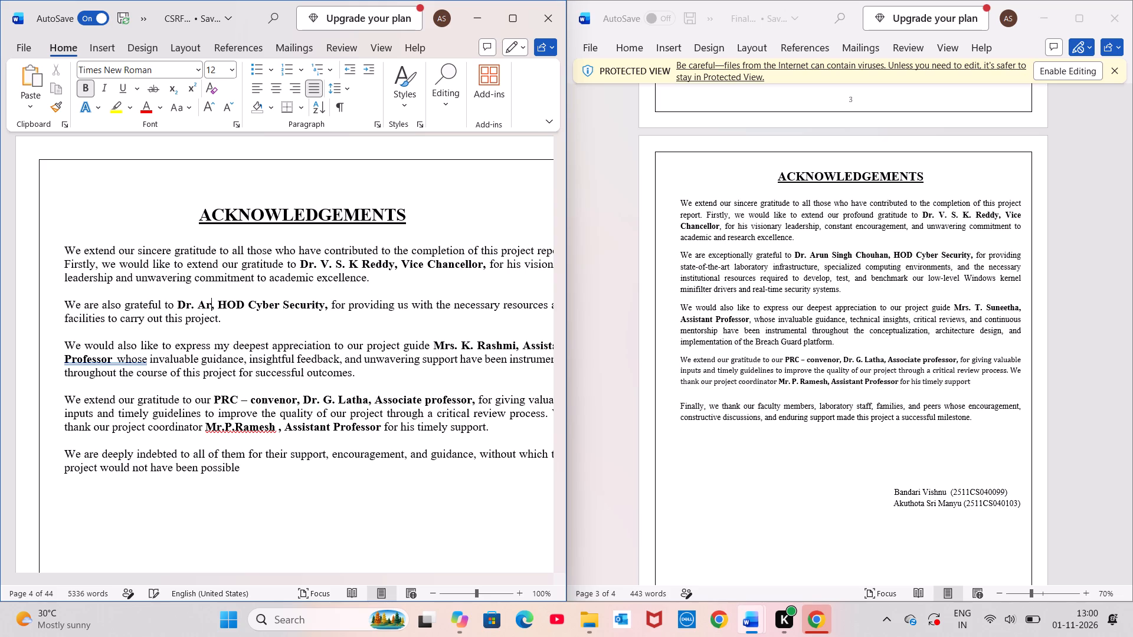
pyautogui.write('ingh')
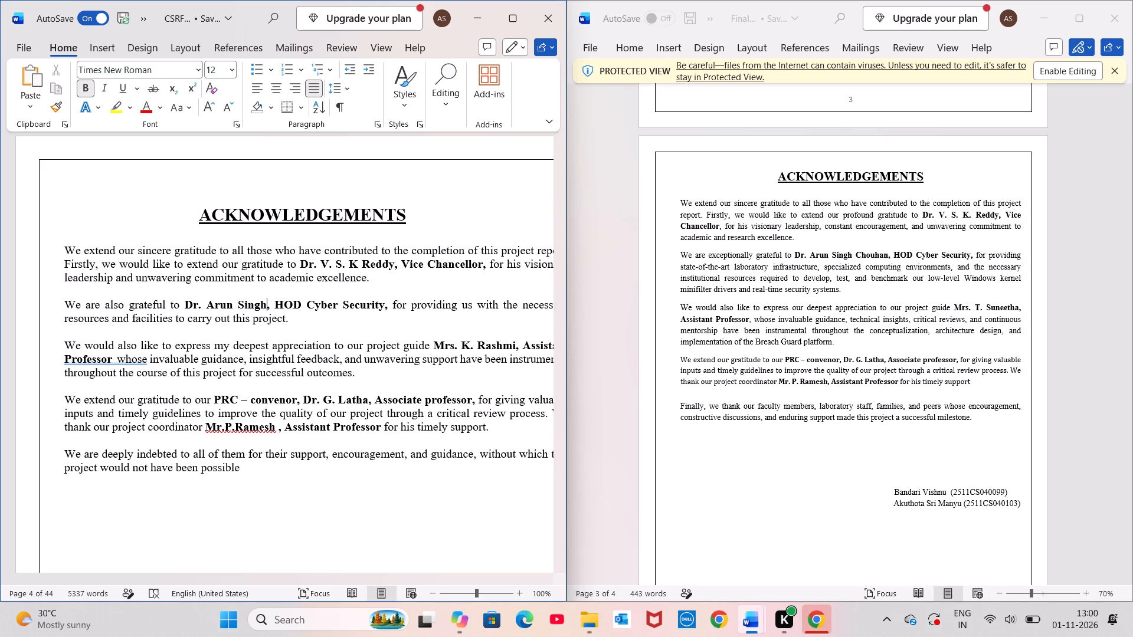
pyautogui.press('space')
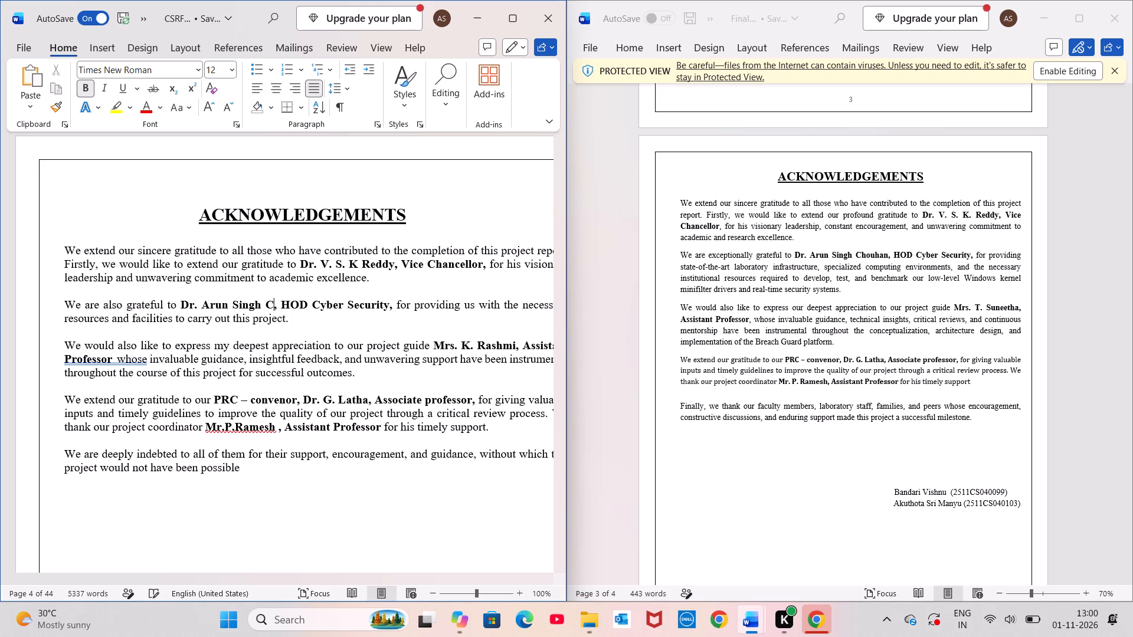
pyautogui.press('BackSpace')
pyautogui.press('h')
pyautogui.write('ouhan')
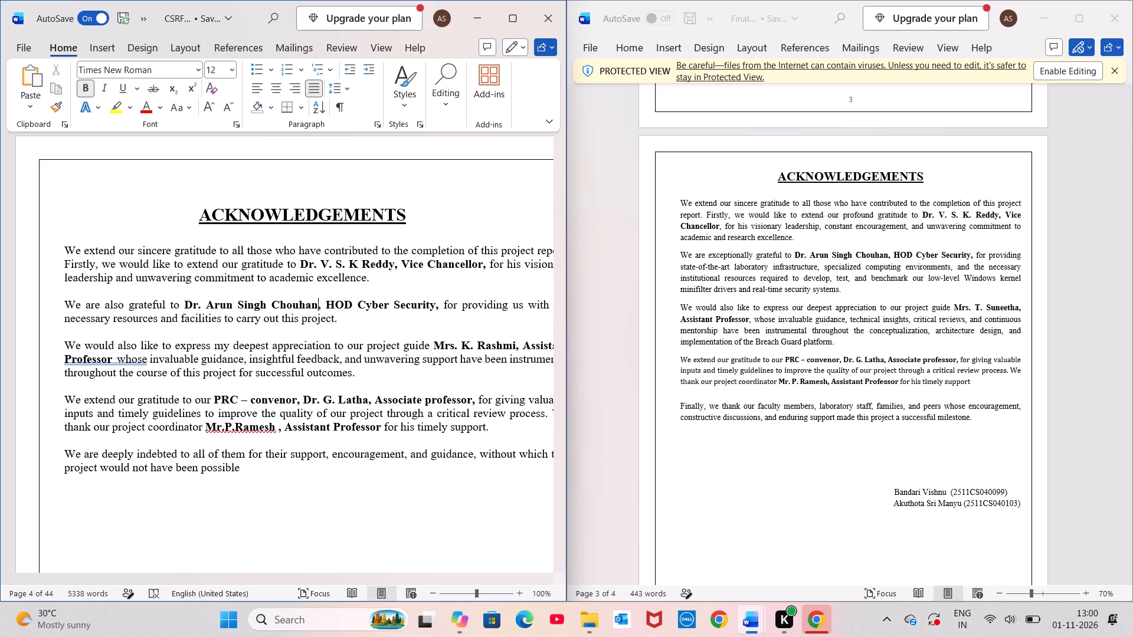
# Insert a space after the initial in the project coordinator's name in the fourth paragraph of the CSRF Shield acknowledgements.
pyautogui.keyDown('ctrl'); pyautogui.scroll(-1, 284, 305); pyautogui.keyUp('ctrl')
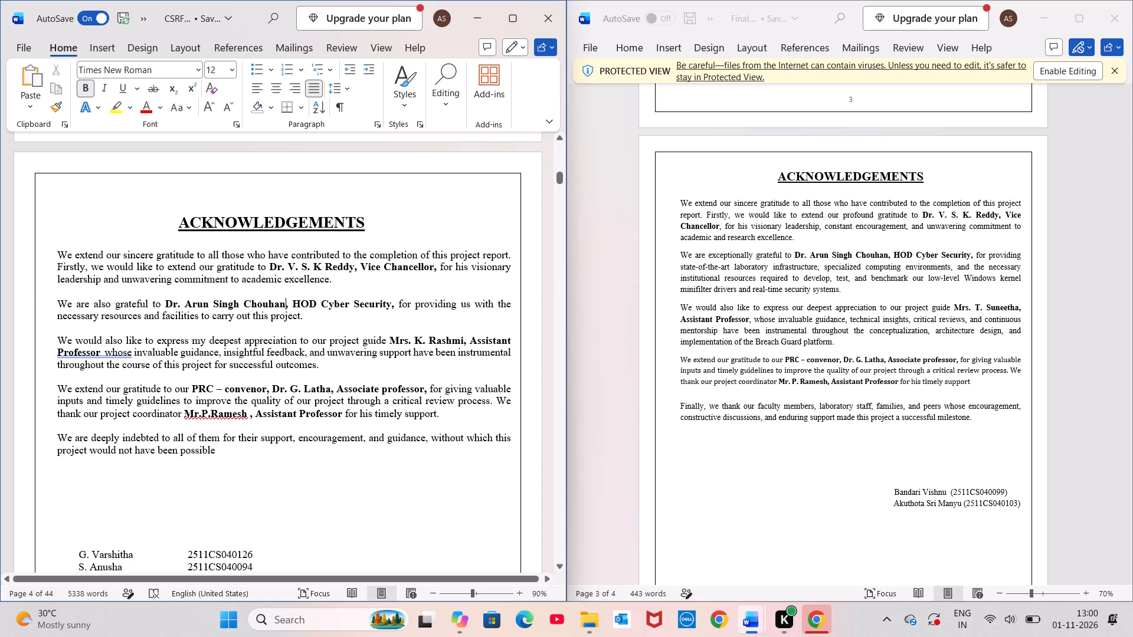
pyautogui.scroll(-2, 362, 411)
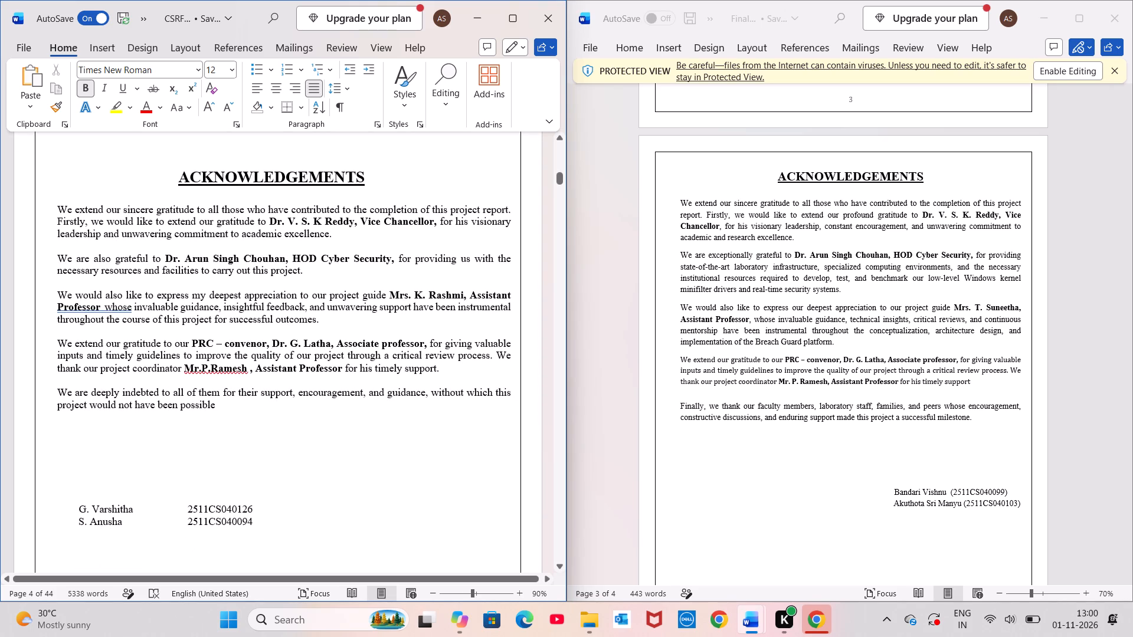
pyautogui.scroll(-1, 362, 411)
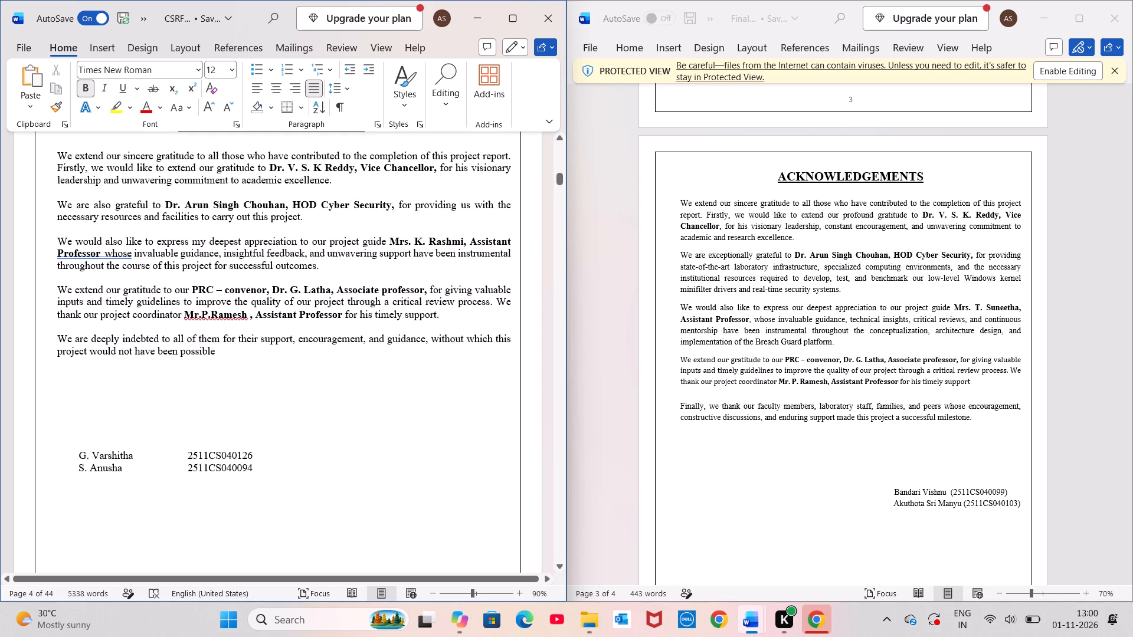
pyautogui.click(208, 311)
pyautogui.press('Right')
# Space out the project coordinator's name in the acknowledgements after the initial and after "Mr.", and delete the stray space before the comma.
pyautogui.press('space')
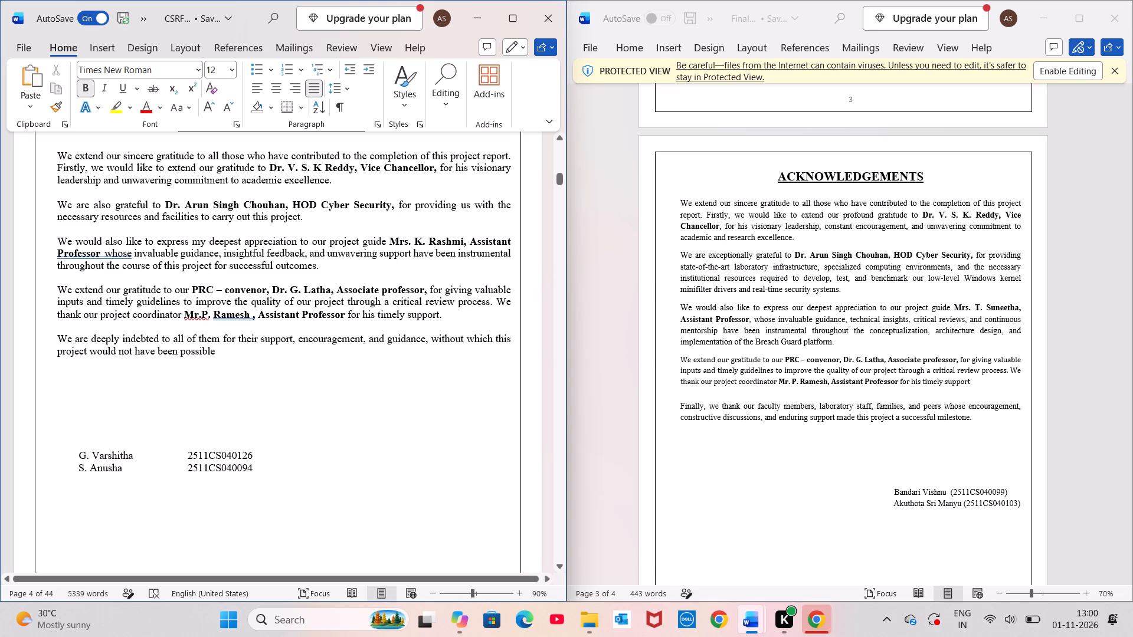
pyautogui.click(201, 315)
pyautogui.press('space')
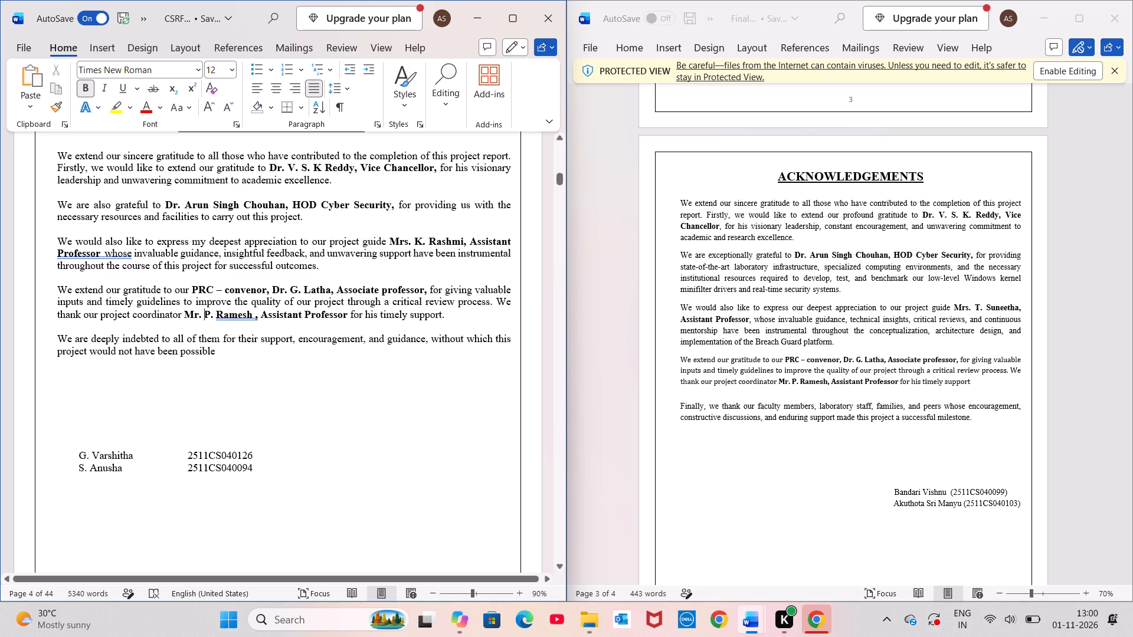
pyautogui.click(254, 318)
pyautogui.press('BackSpace')
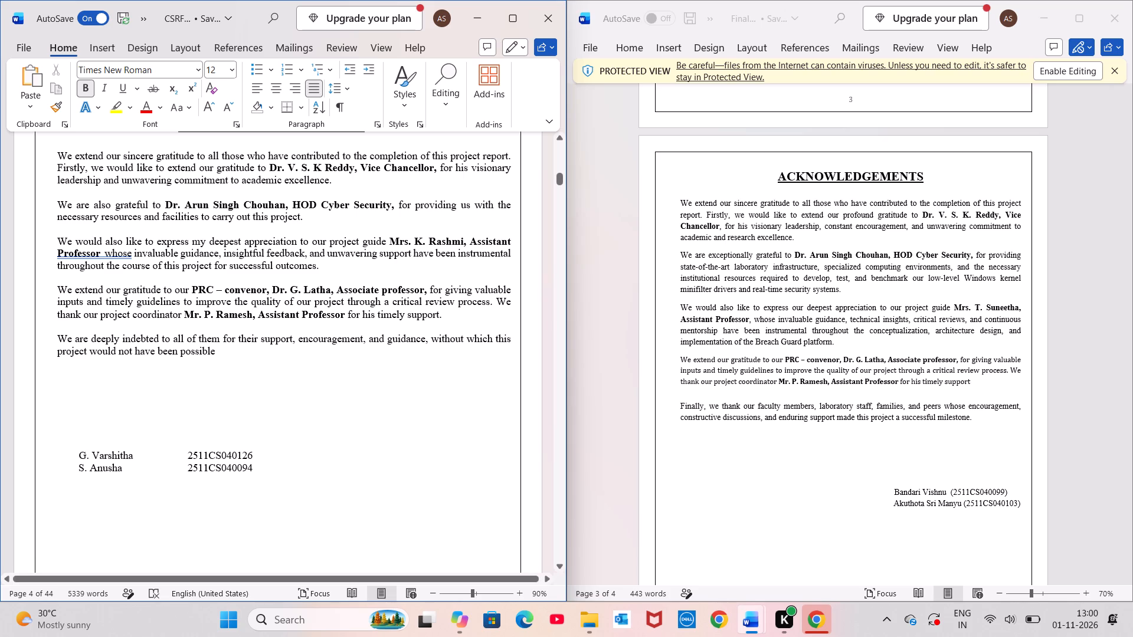
pyautogui.scroll(2, 254, 361)
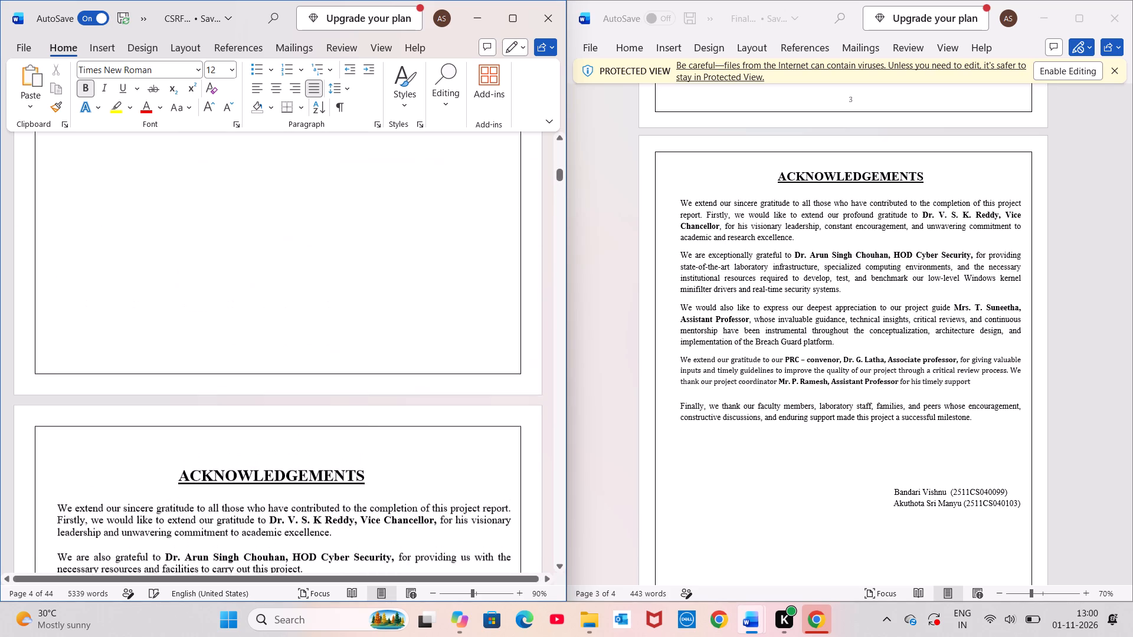
# Review the CSRF Shield report's certificate, declaration, acknowledgements and abstract pages.
pyautogui.scroll(5, 254, 361)
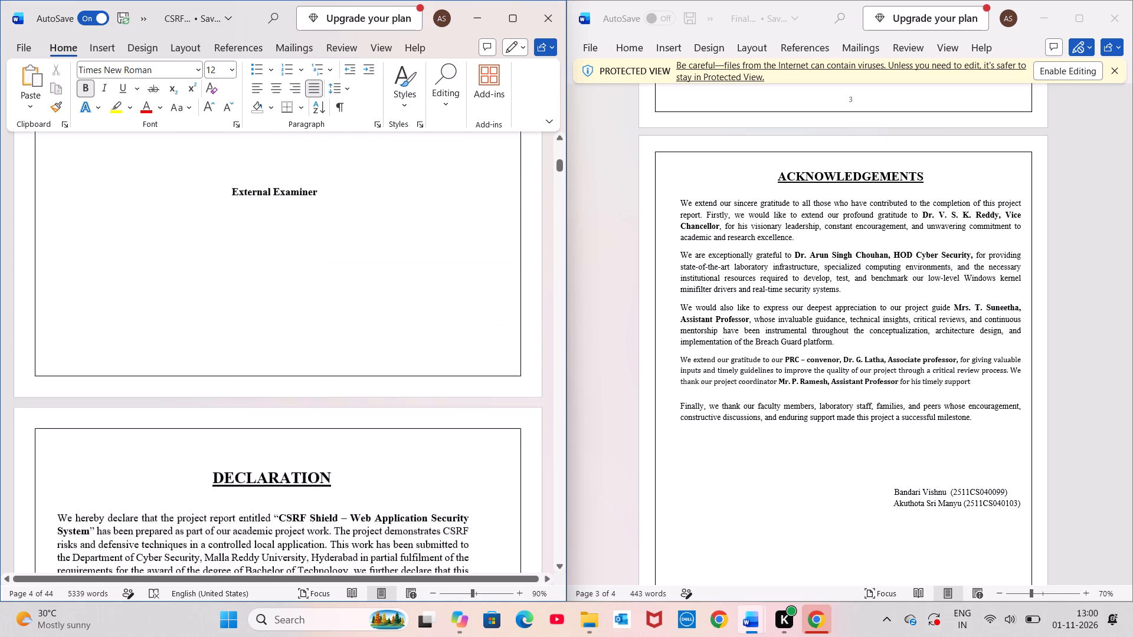
pyautogui.scroll(2, 254, 361)
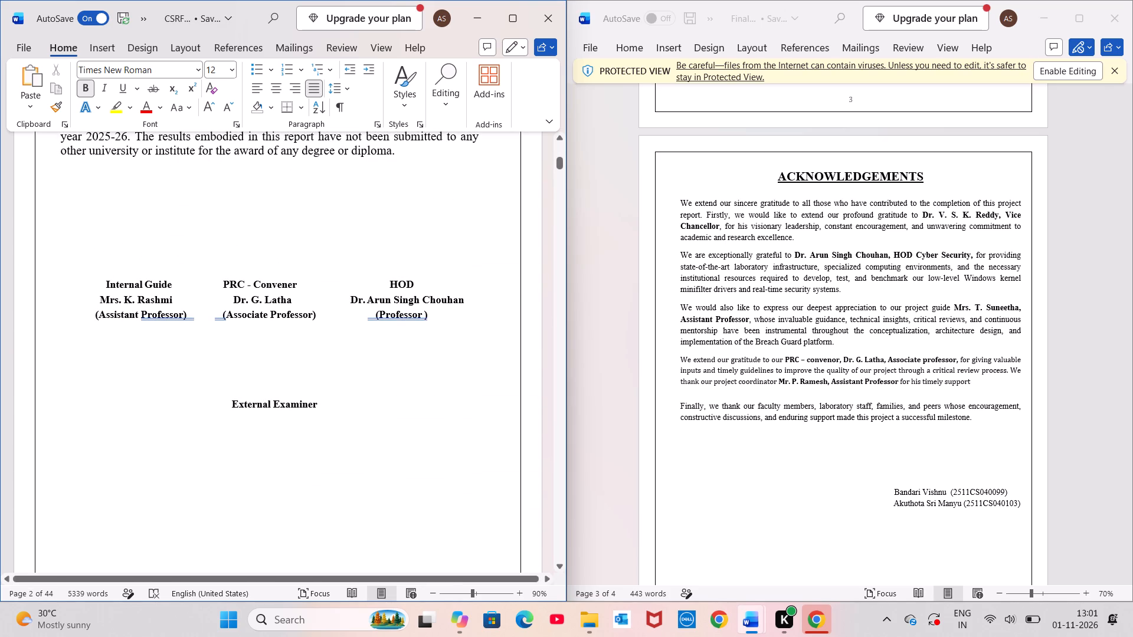
pyautogui.click(224, 318)
pyautogui.scroll(-1, 224, 318)
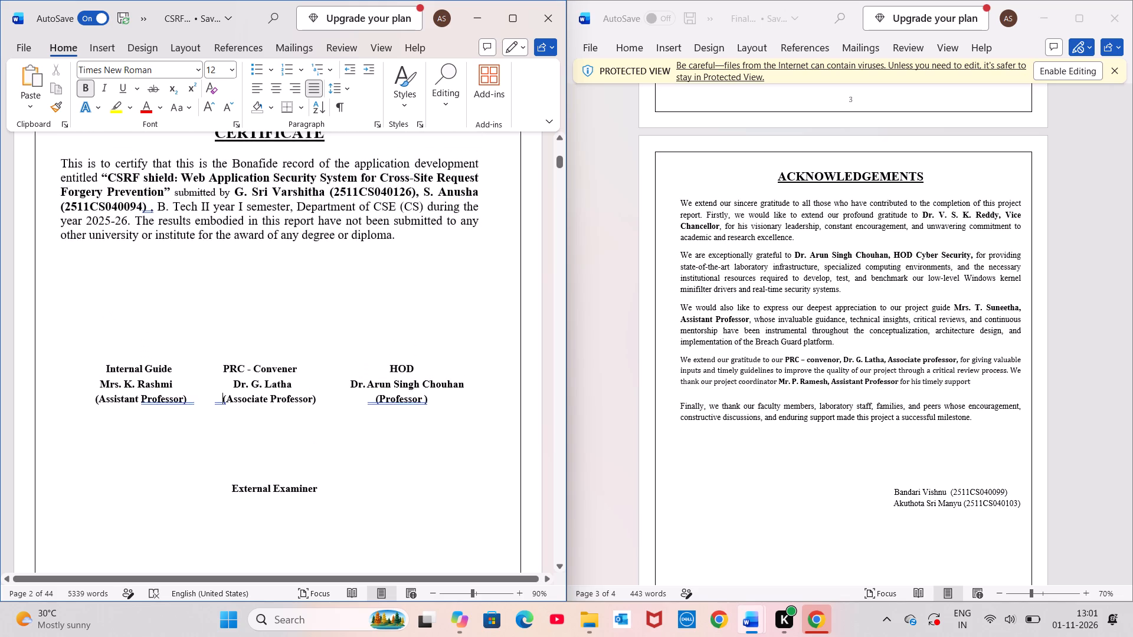
pyautogui.scroll(-3, 224, 318)
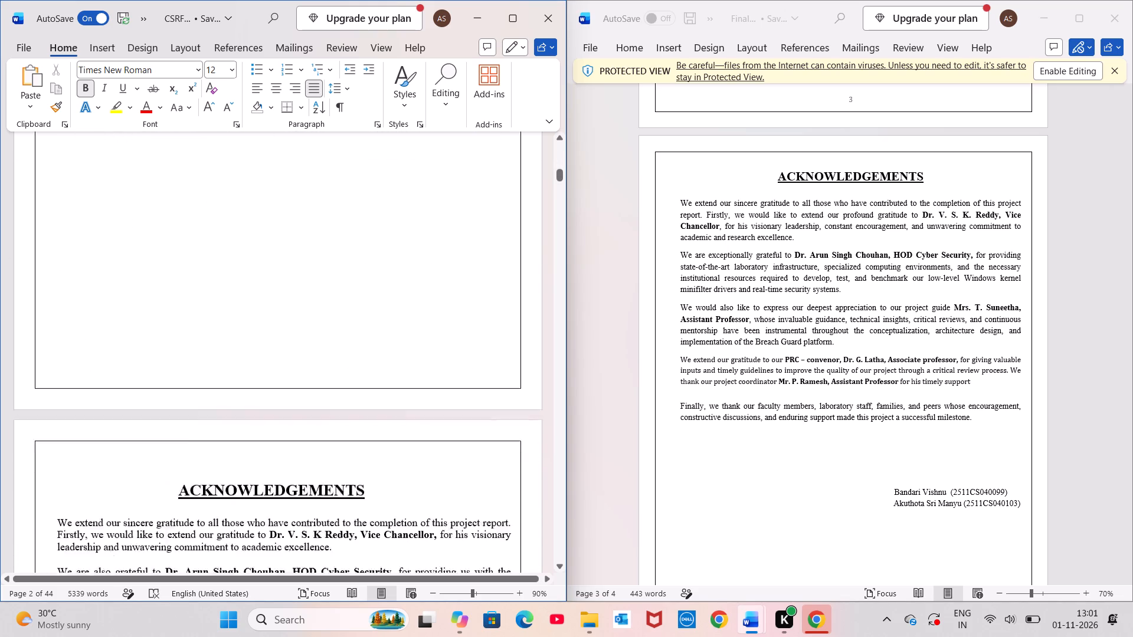
pyautogui.scroll(-6, 224, 318)
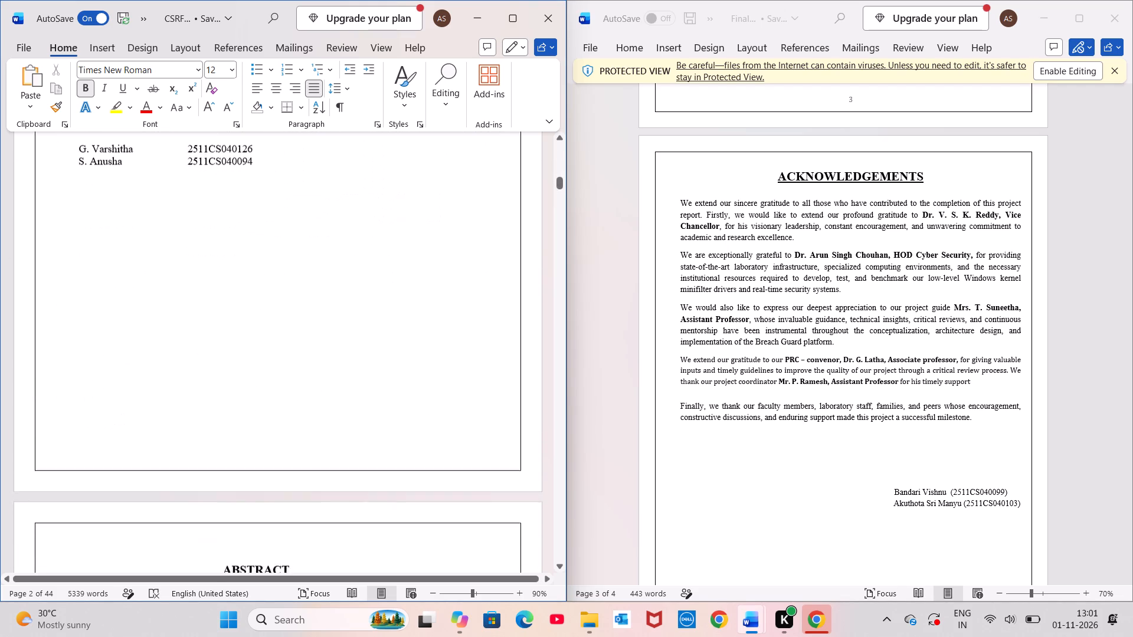
pyautogui.scroll(-2, 224, 318)
pyautogui.scroll(6, 224, 318)
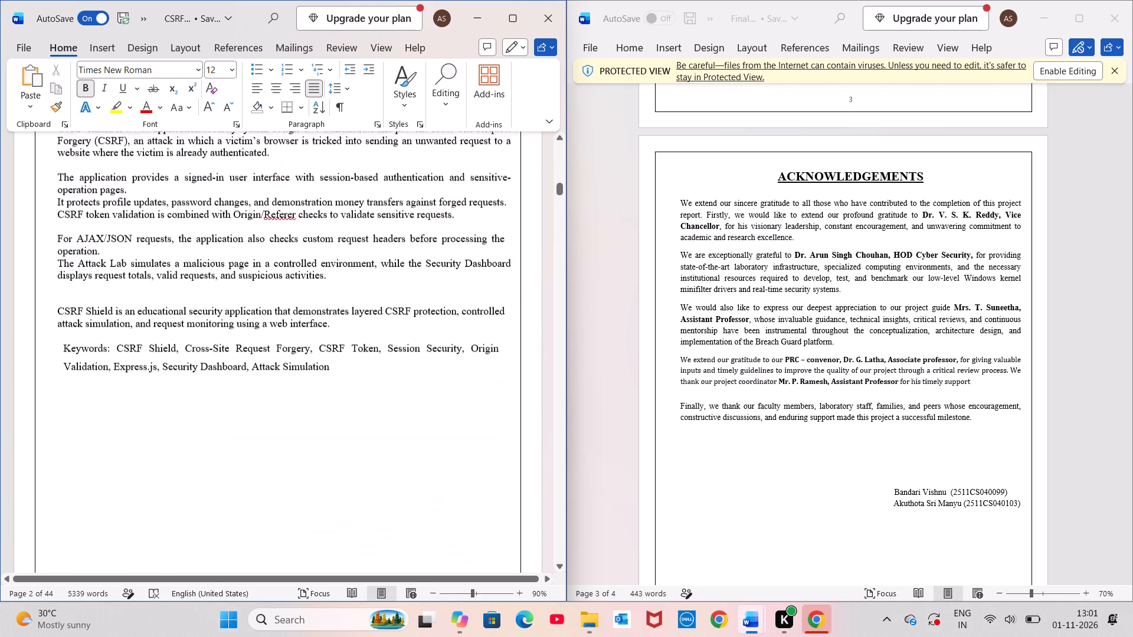
# Compare the CSRF Shield declaration page with the Breach Guard declaration, including its wording, place and date lines, and student list.
pyautogui.scroll(-2, 767, 312)
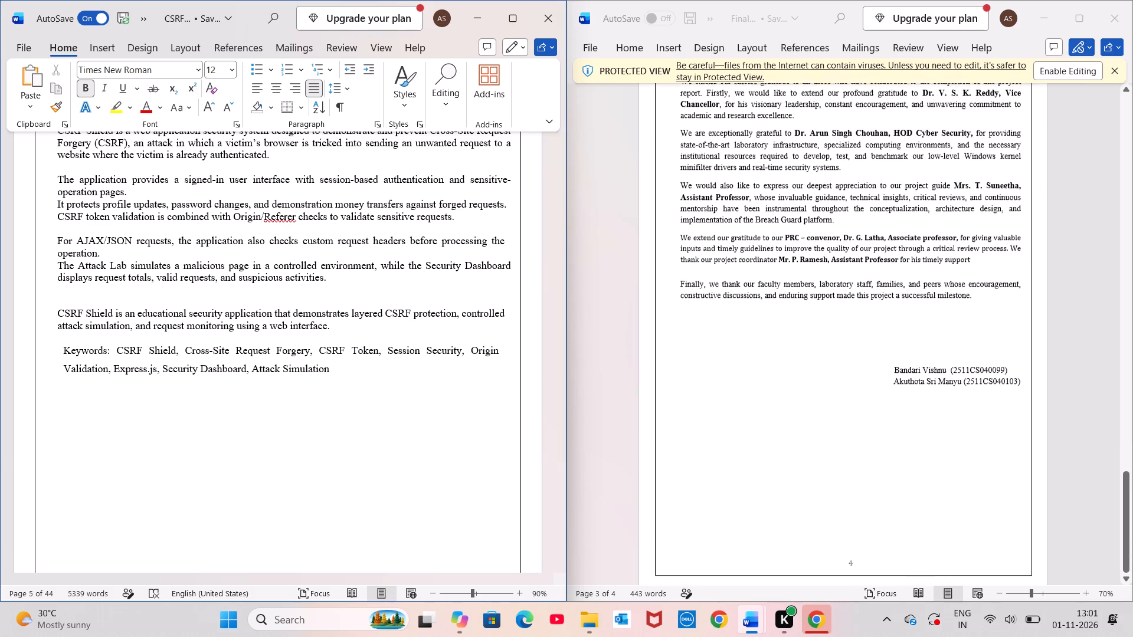
pyautogui.scroll(-3, 767, 312)
pyautogui.scroll(-2, 719, 298)
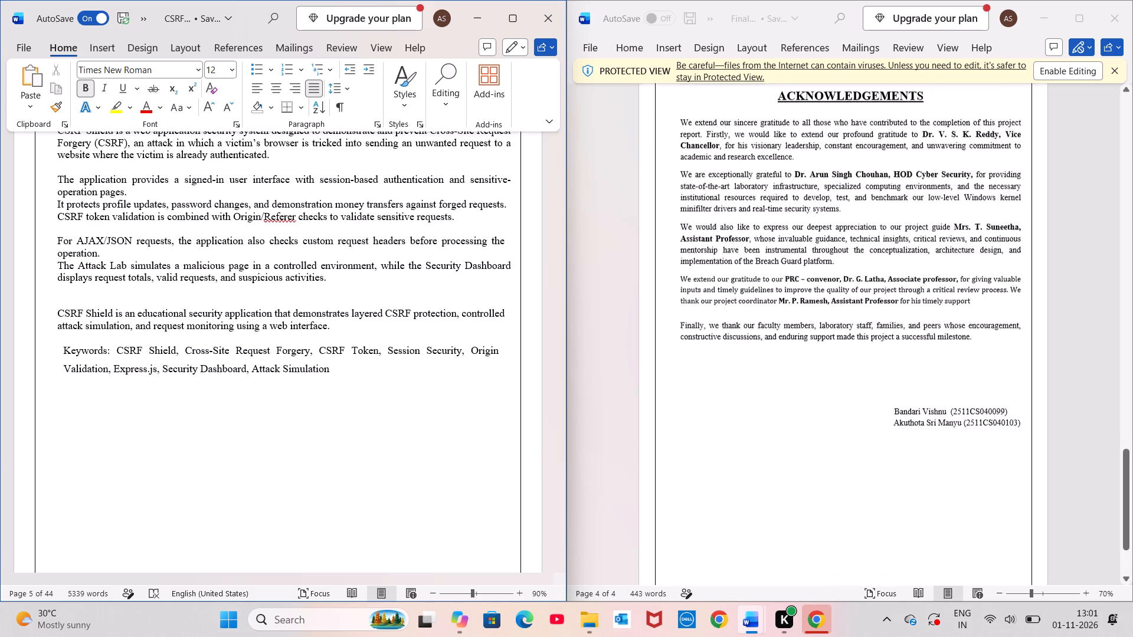
pyautogui.scroll(-1, 719, 298)
pyautogui.scroll(8, 719, 298)
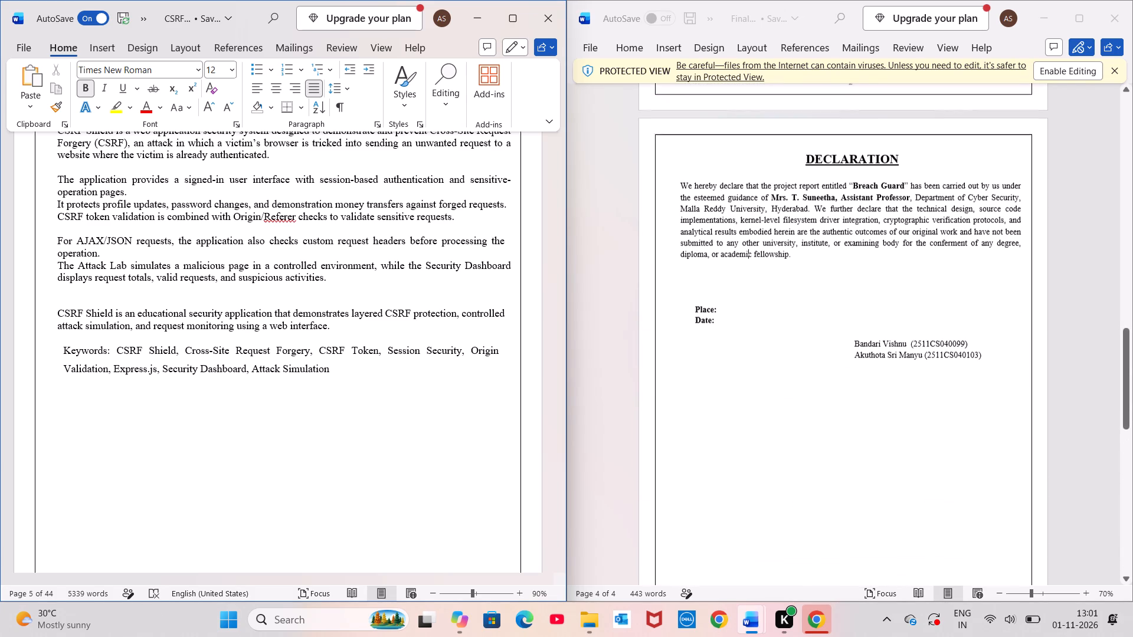
pyautogui.scroll(6, 451, 313)
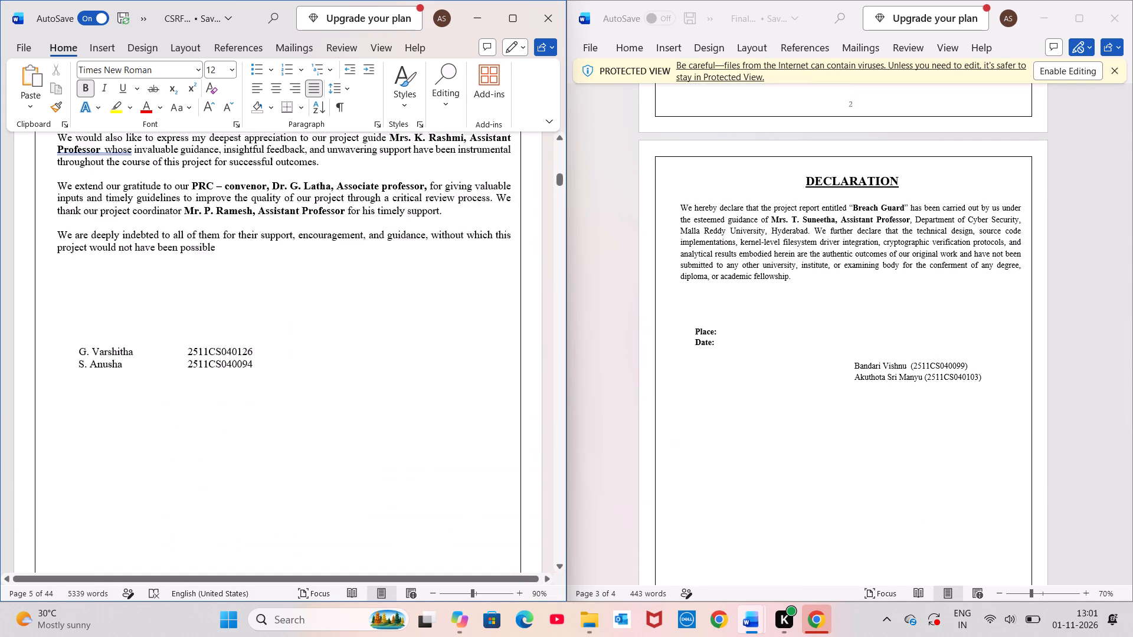
pyautogui.scroll(5, 451, 313)
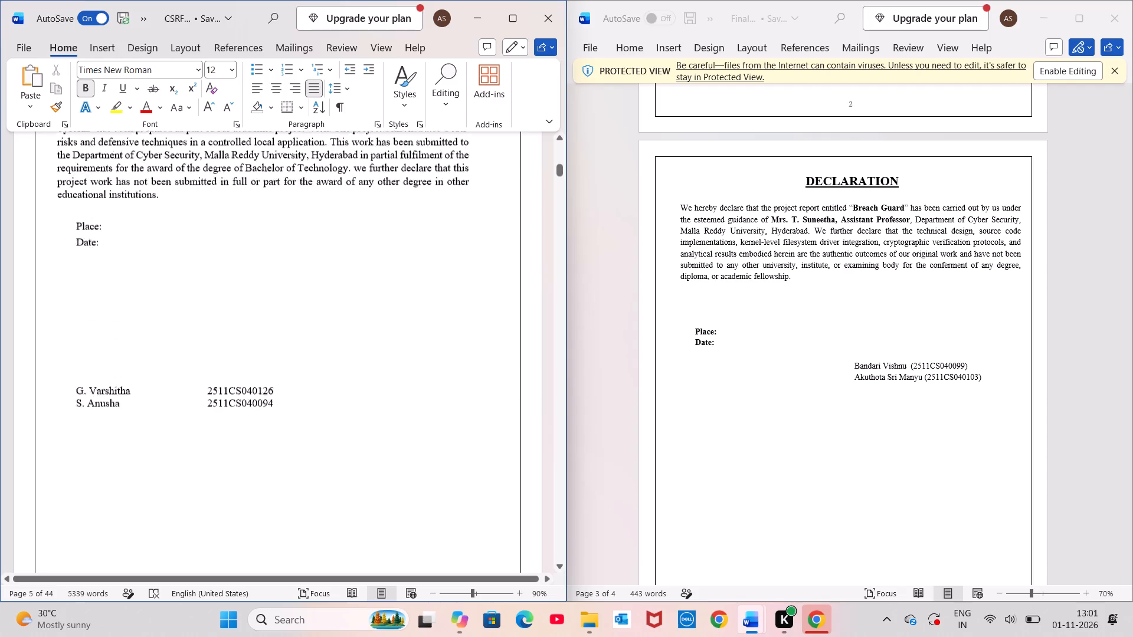
pyautogui.scroll(2, 451, 313)
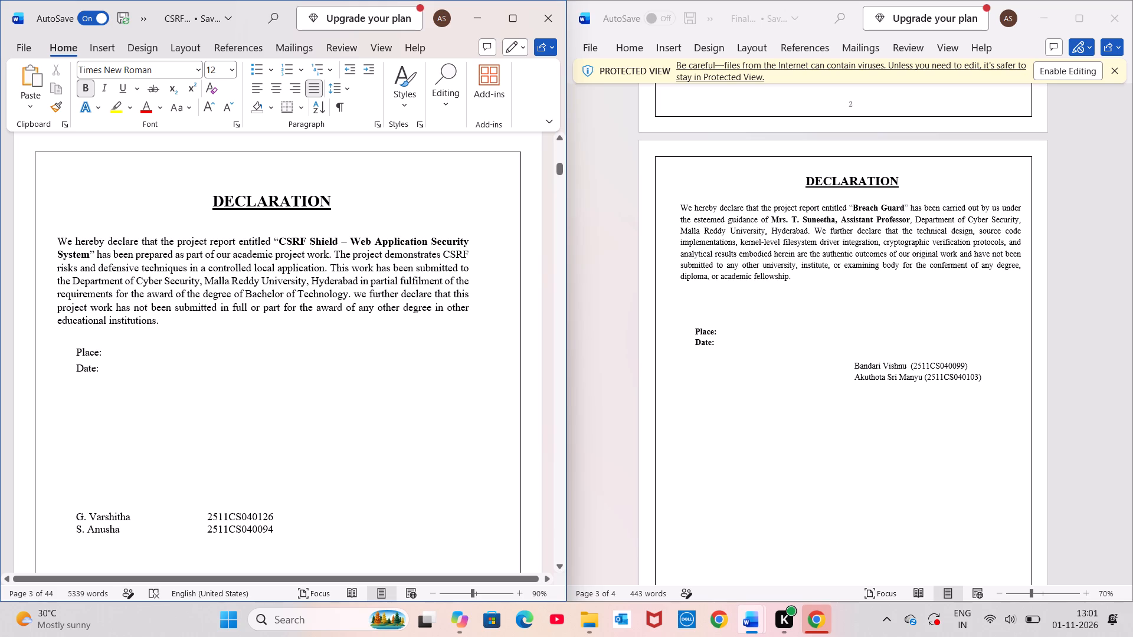
pyautogui.scroll(-2, 189, 377)
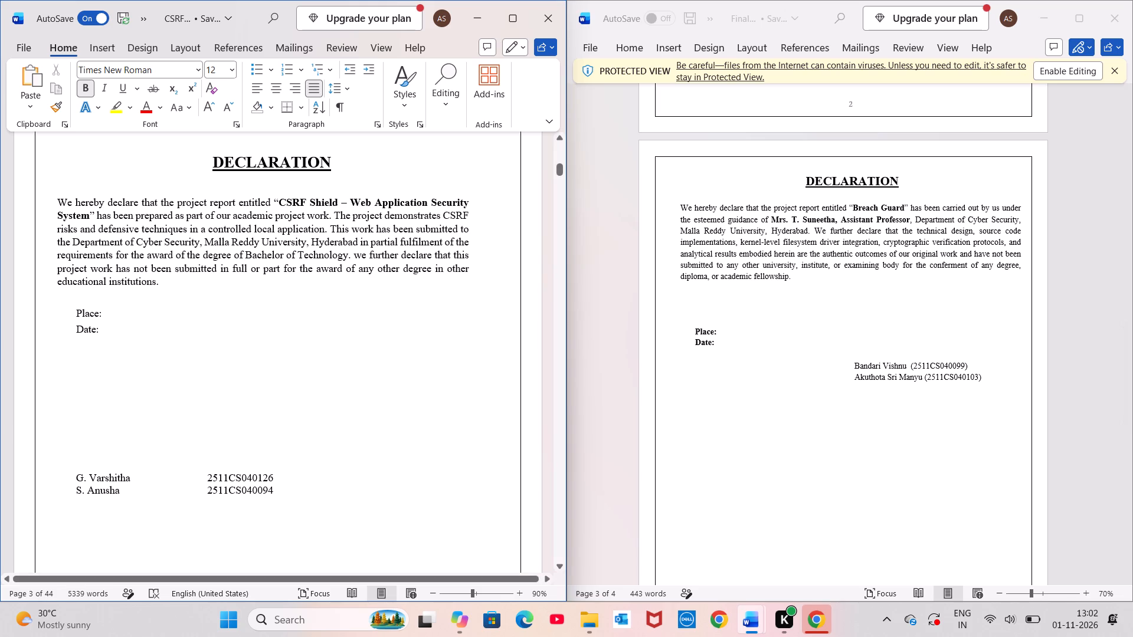
# Recheck the CSRF Shield certificate page, including its department heading, body text and signatory block.
pyautogui.scroll(1, 427, 304)
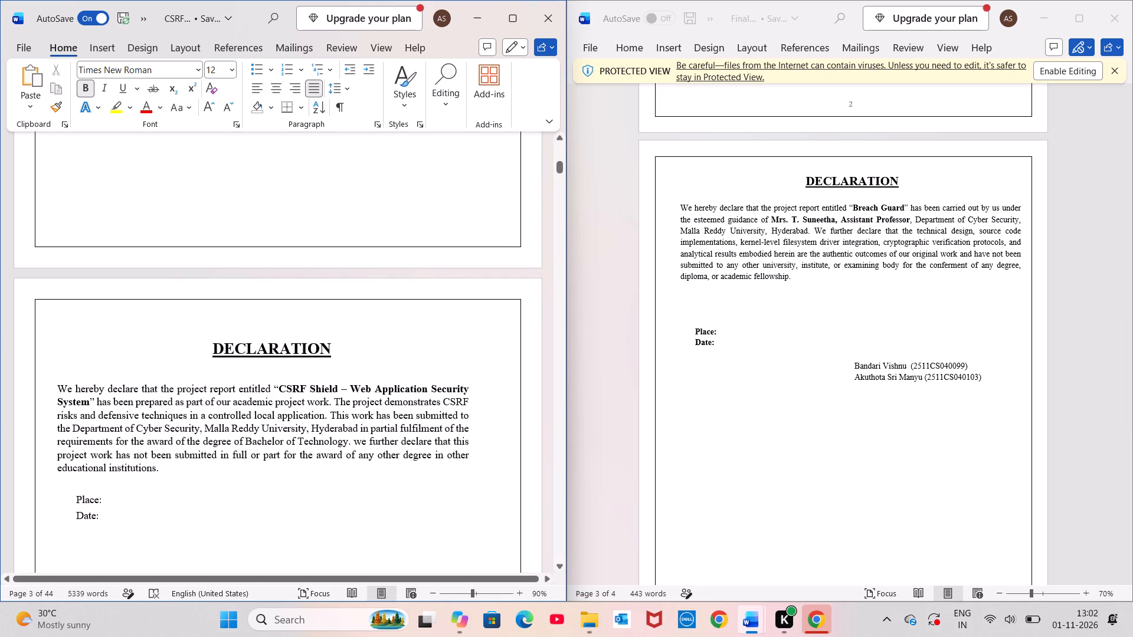
pyautogui.scroll(5, 427, 304)
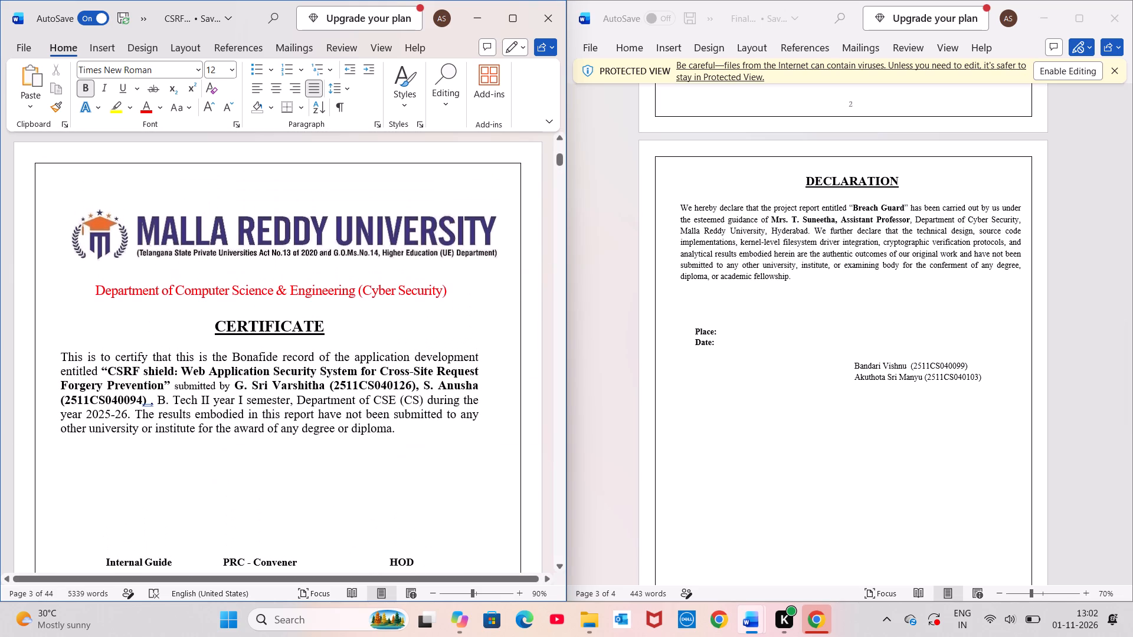
pyautogui.scroll(-1, 427, 304)
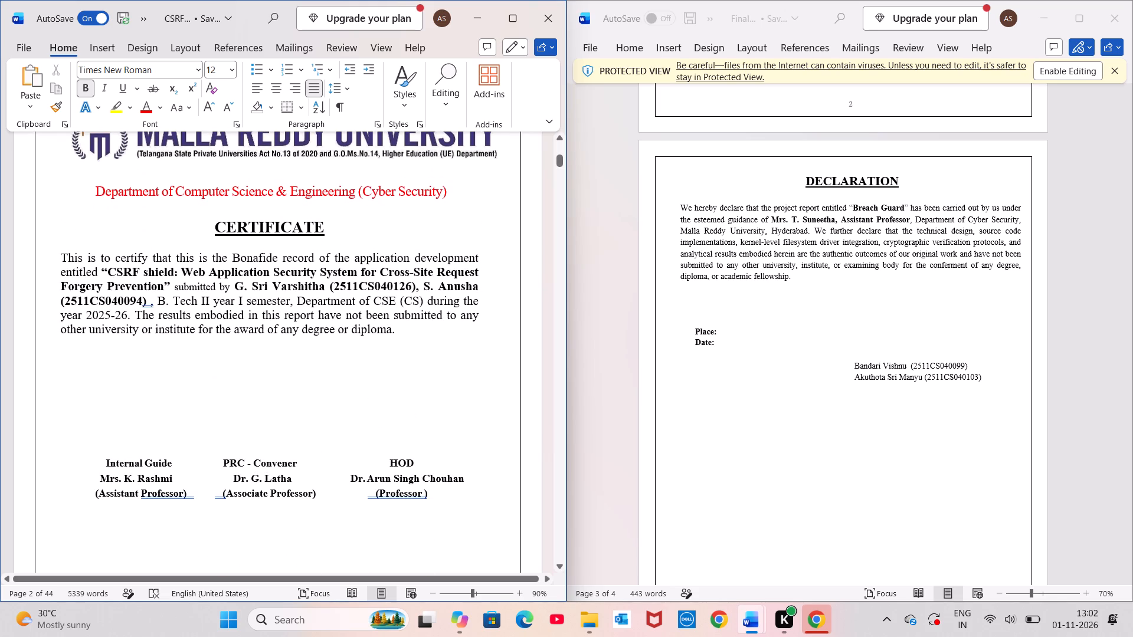
pyautogui.scroll(-4, 362, 334)
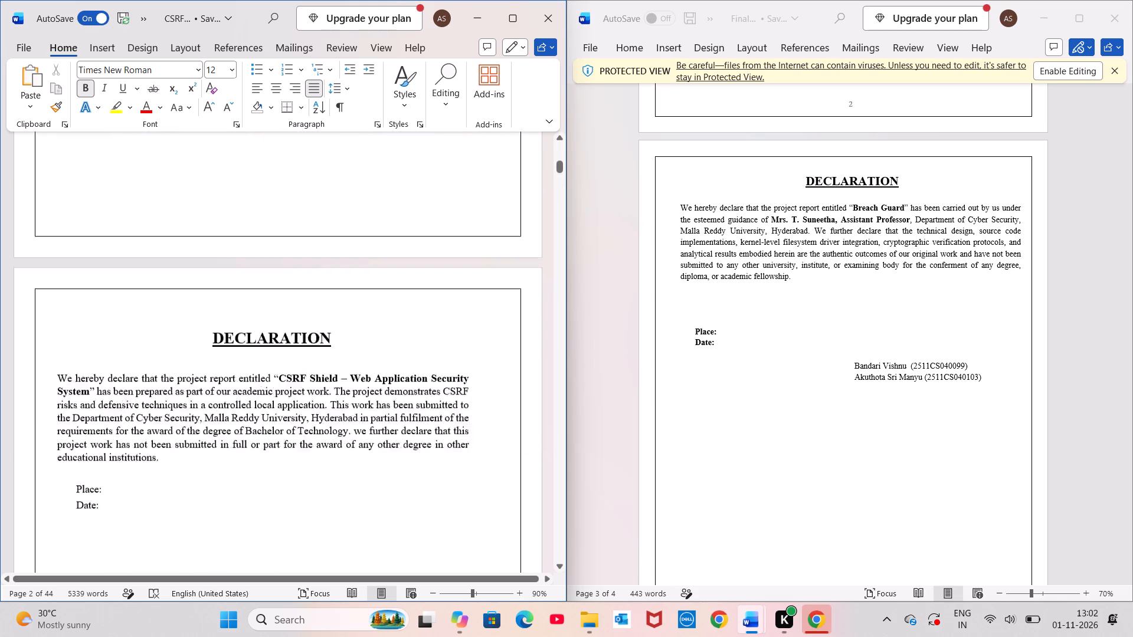
# Compare the CSRF Shield acknowledgements with the Breach Guard acknowledgements, paragraph by paragraph down to the student names.
pyautogui.scroll(-11, 362, 334)
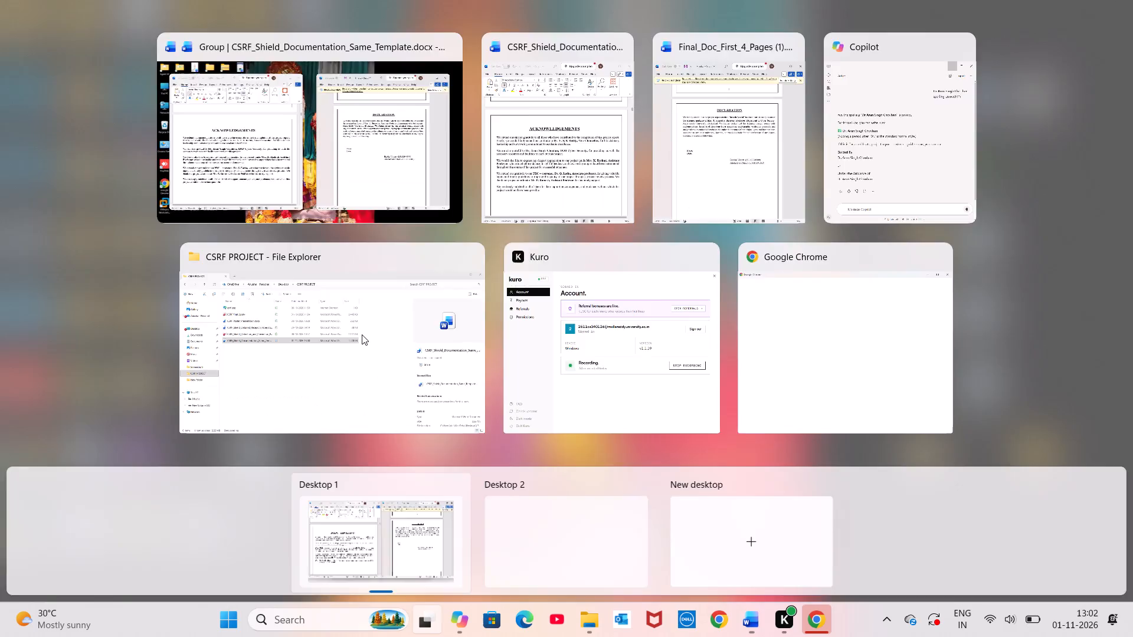
pyautogui.scroll(-6, 358, 302)
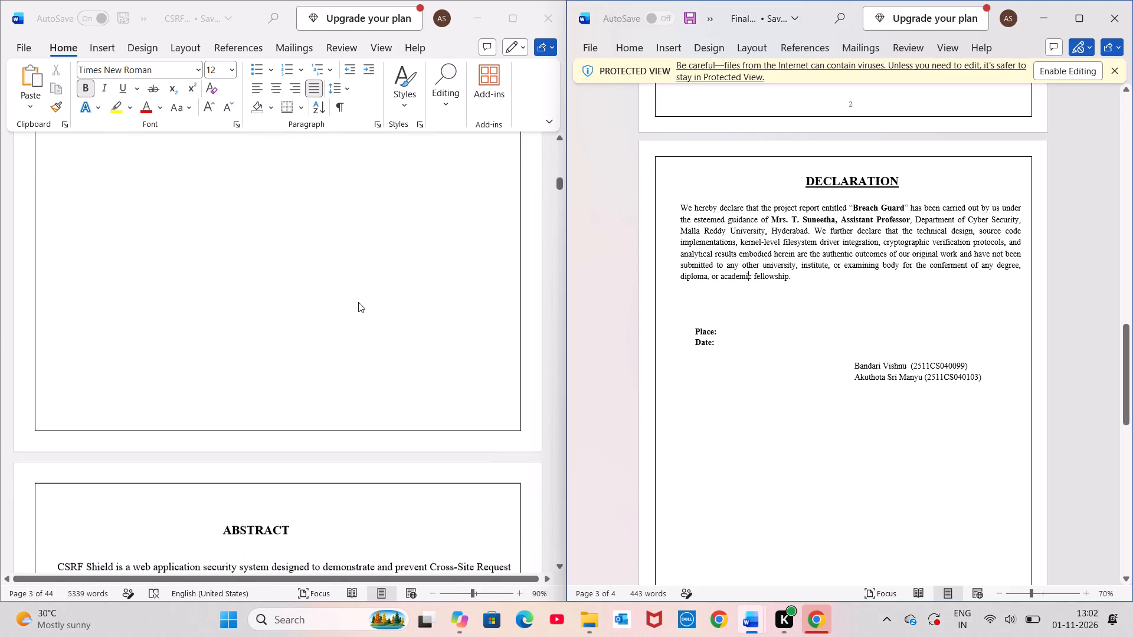
pyautogui.scroll(-7, 698, 390)
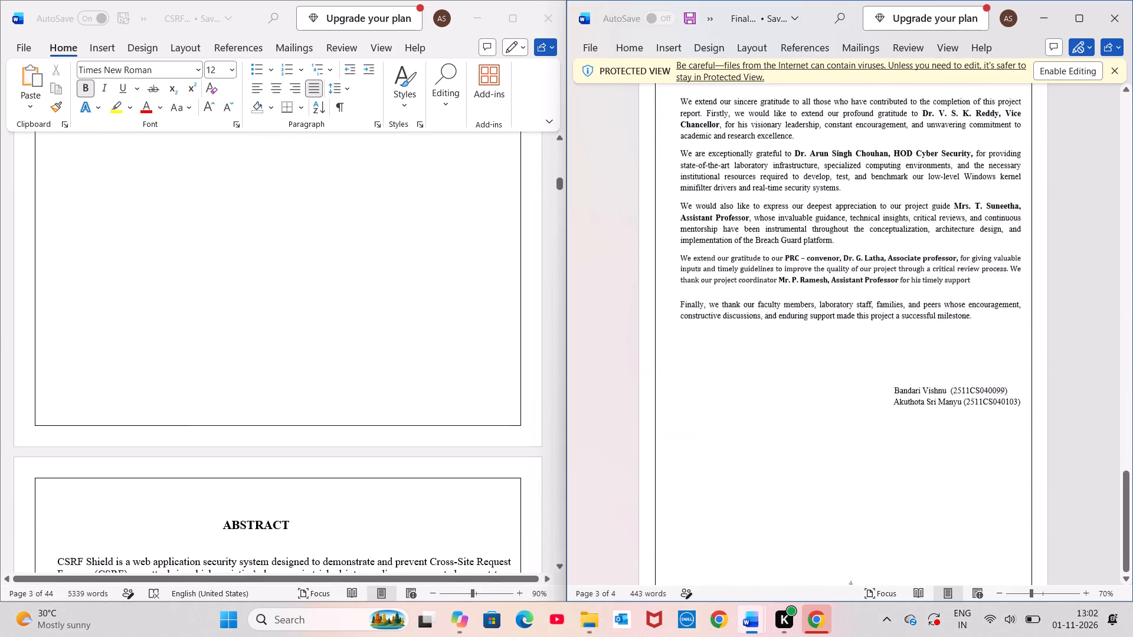
pyautogui.scroll(3, 384, 328)
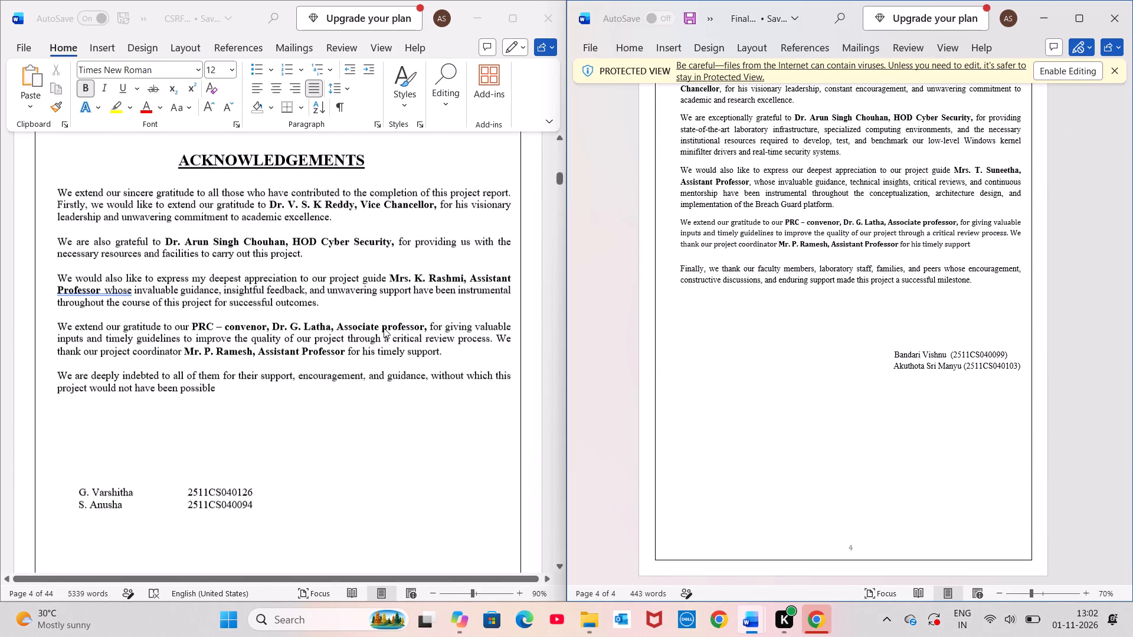
pyautogui.scroll(2, 384, 328)
pyautogui.scroll(1, 659, 284)
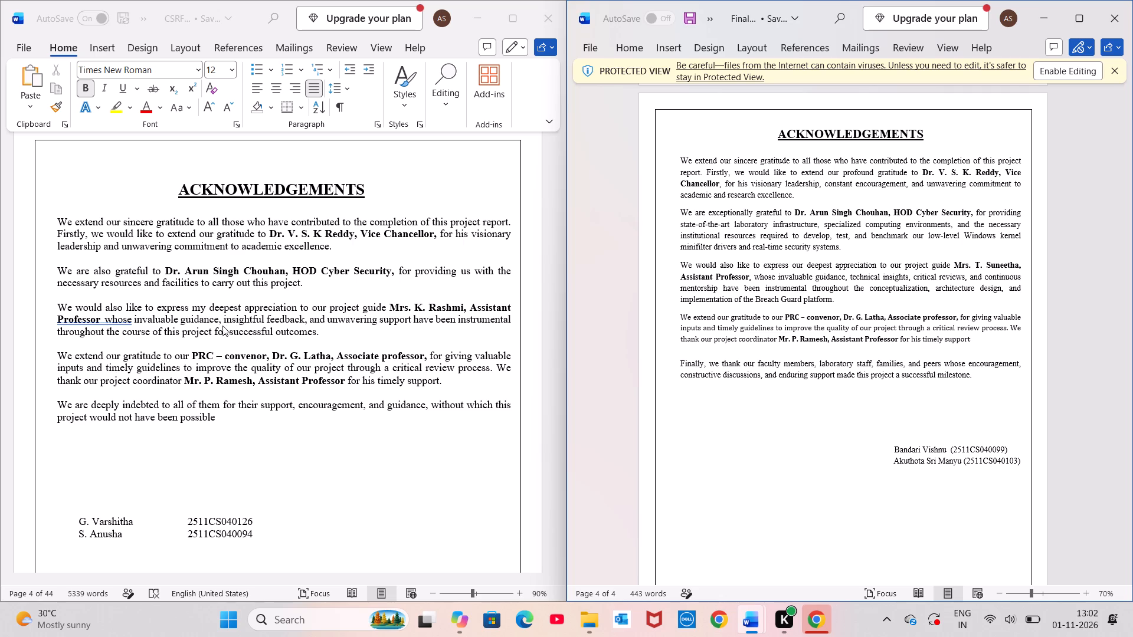
pyautogui.scroll(-1, 206, 332)
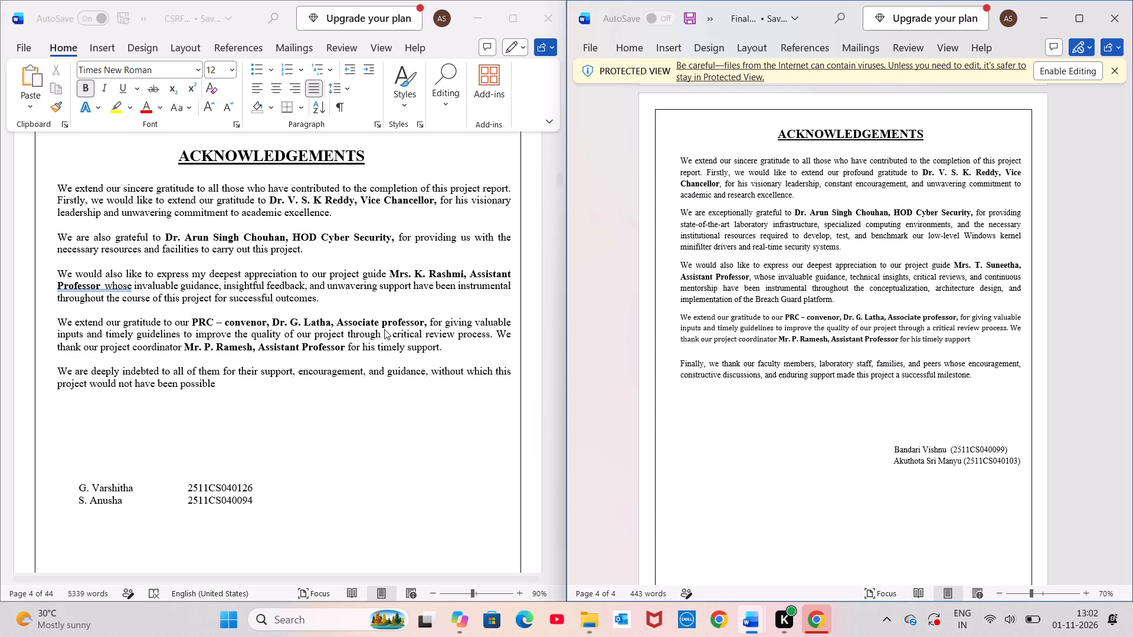
pyautogui.scroll(-1, 384, 329)
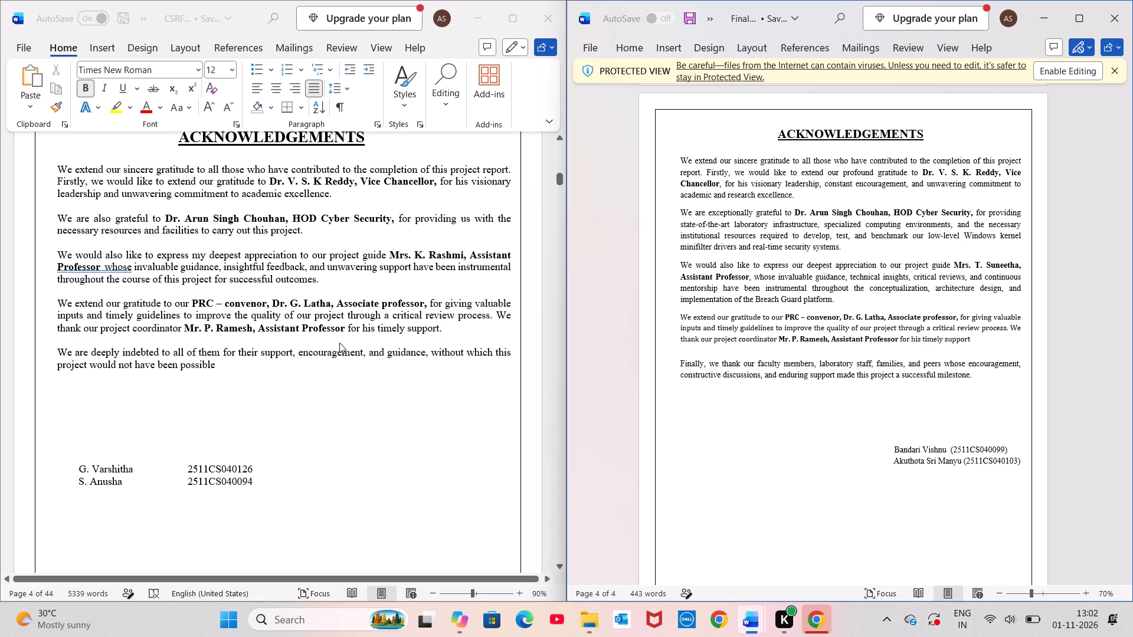
pyautogui.scroll(-1, 358, 353)
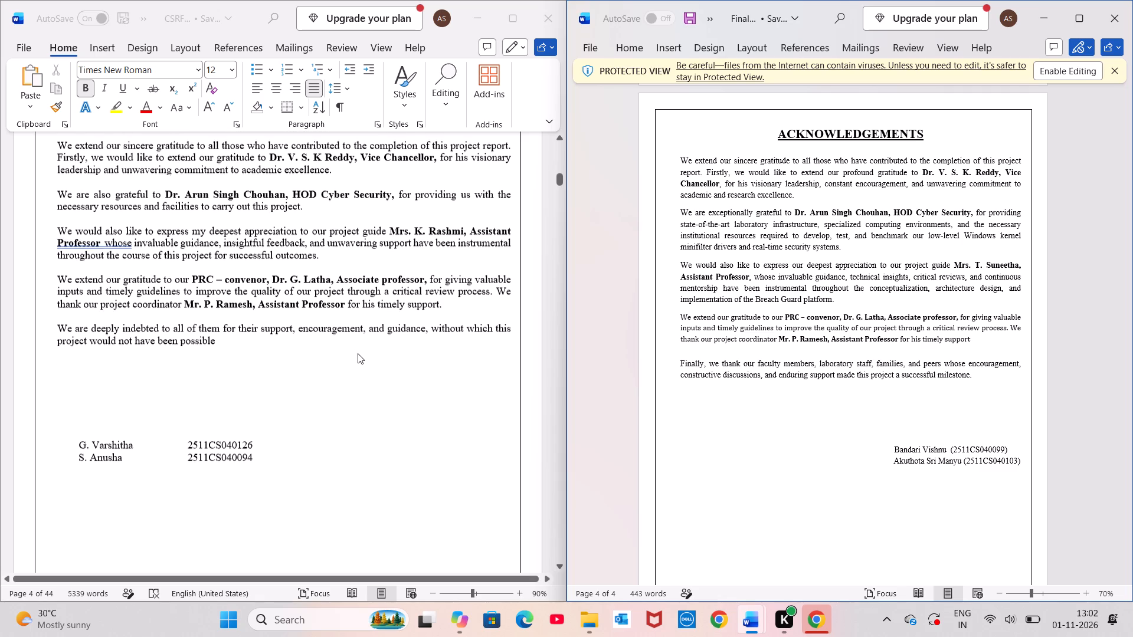
pyautogui.scroll(-2, 358, 353)
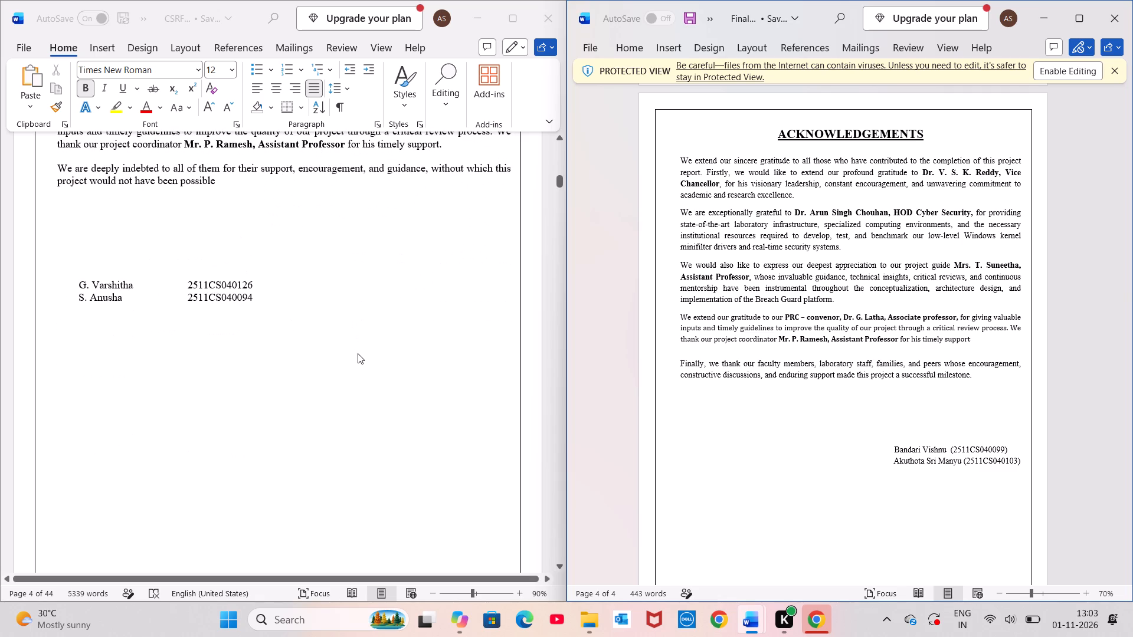
pyautogui.scroll(2, 358, 353)
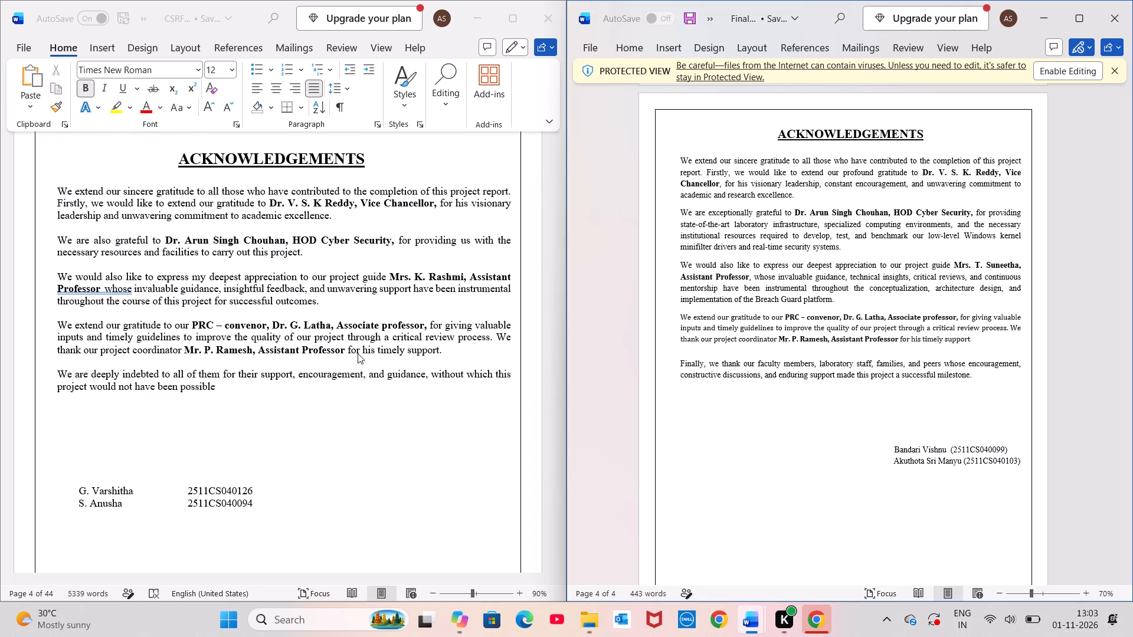
# Bring both reports back to their declaration pages and compare the text and the placement of the student names.
pyautogui.scroll(1, 302, 352)
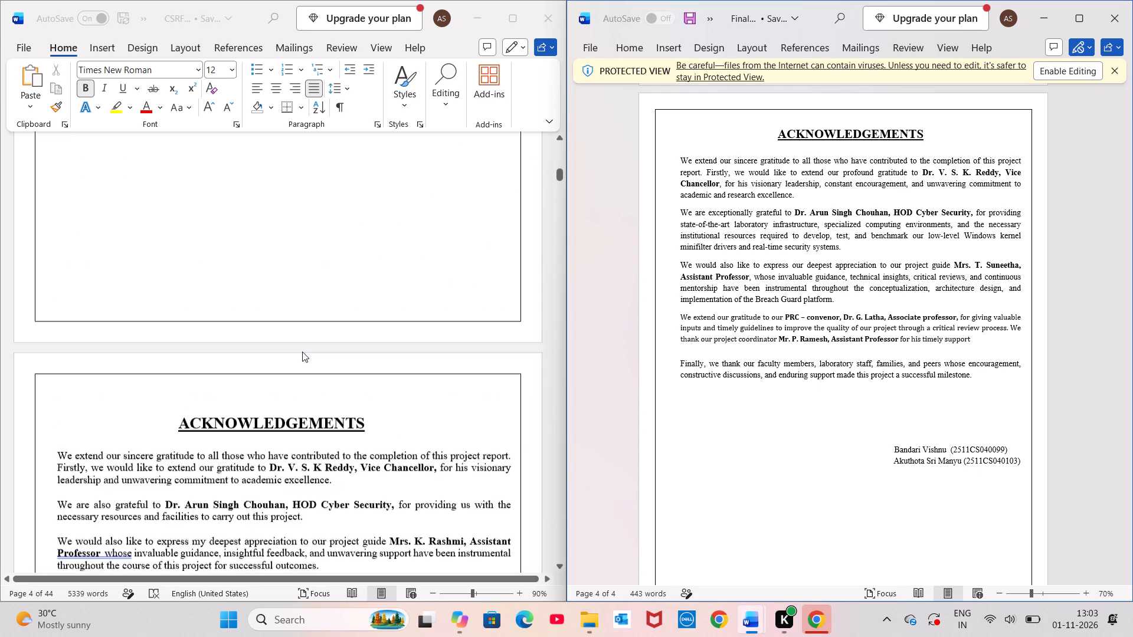
pyautogui.scroll(2, 302, 352)
pyautogui.scroll(1, 414, 373)
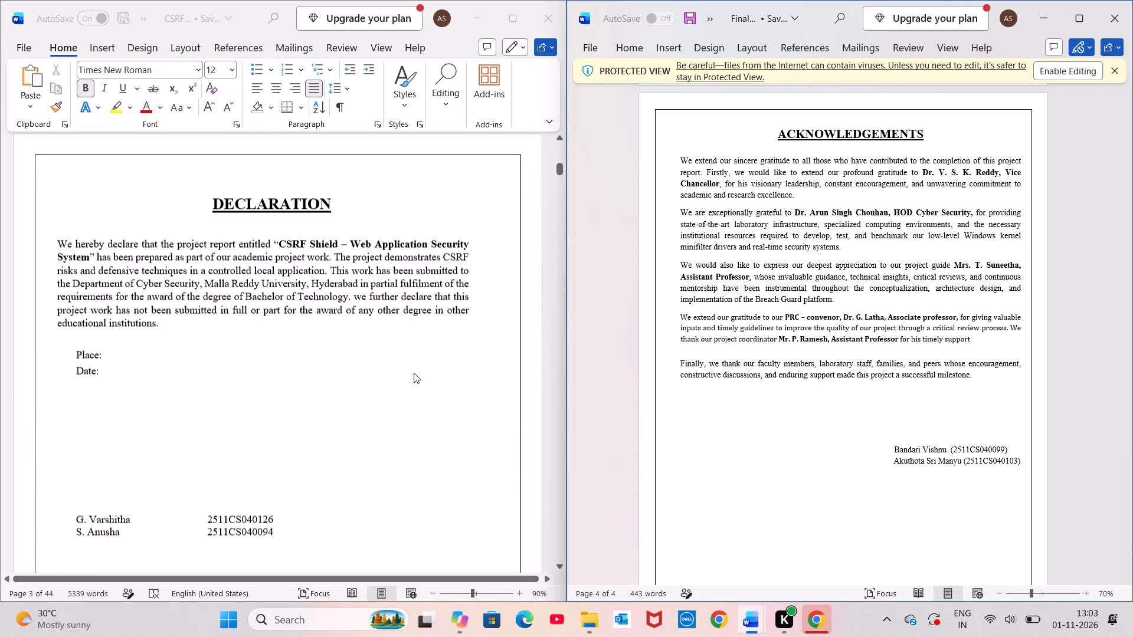
pyautogui.scroll(2, 627, 329)
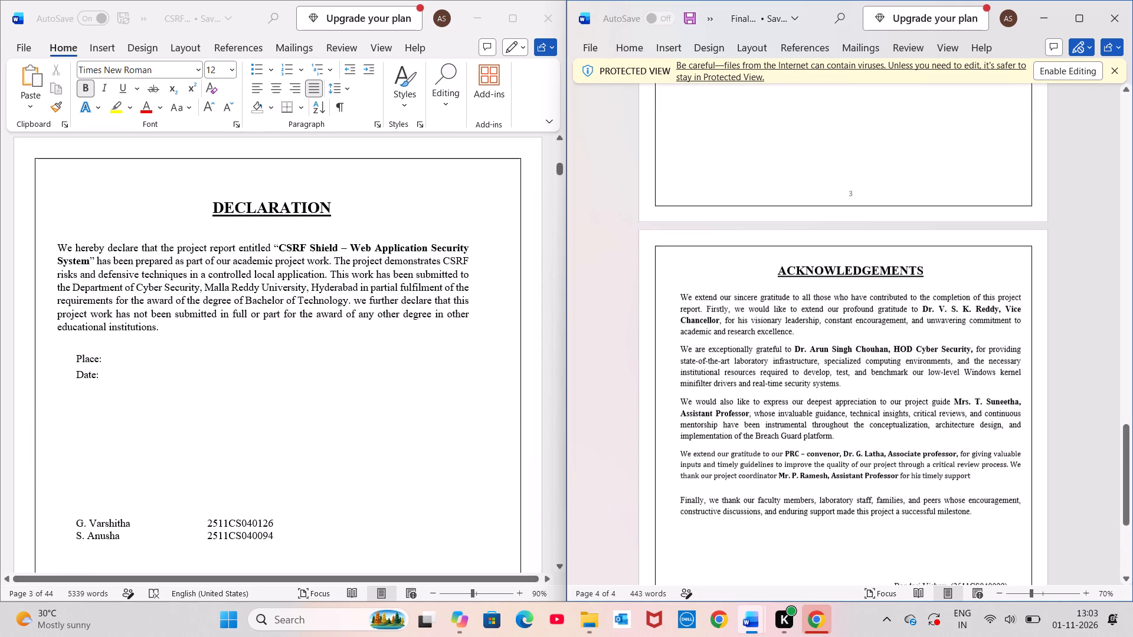
pyautogui.scroll(3, 627, 329)
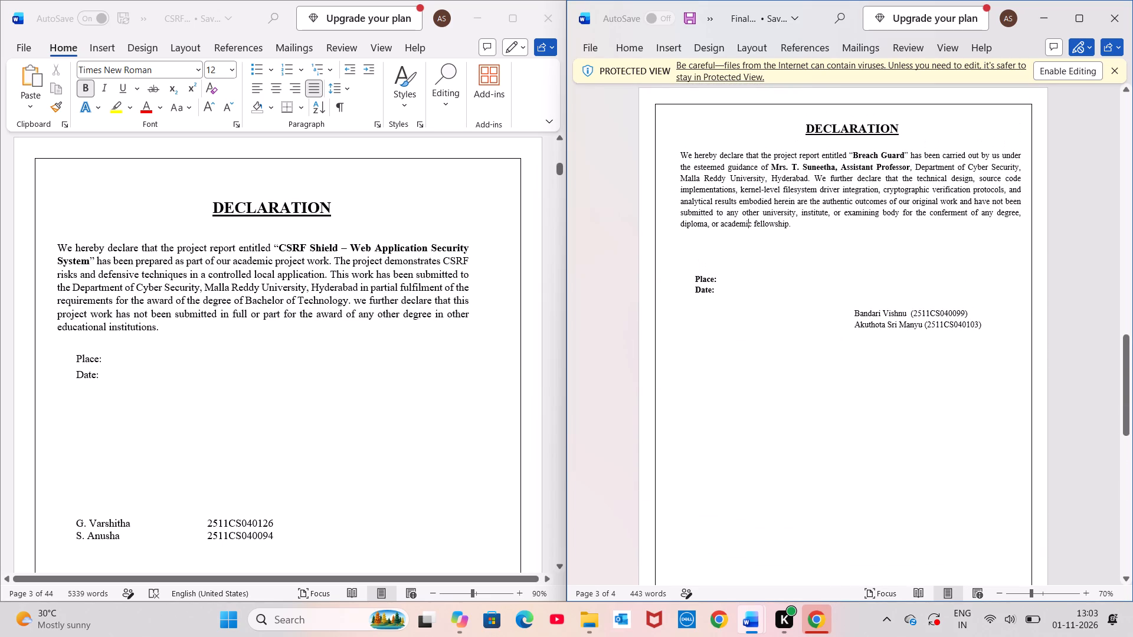
pyautogui.scroll(1, 635, 359)
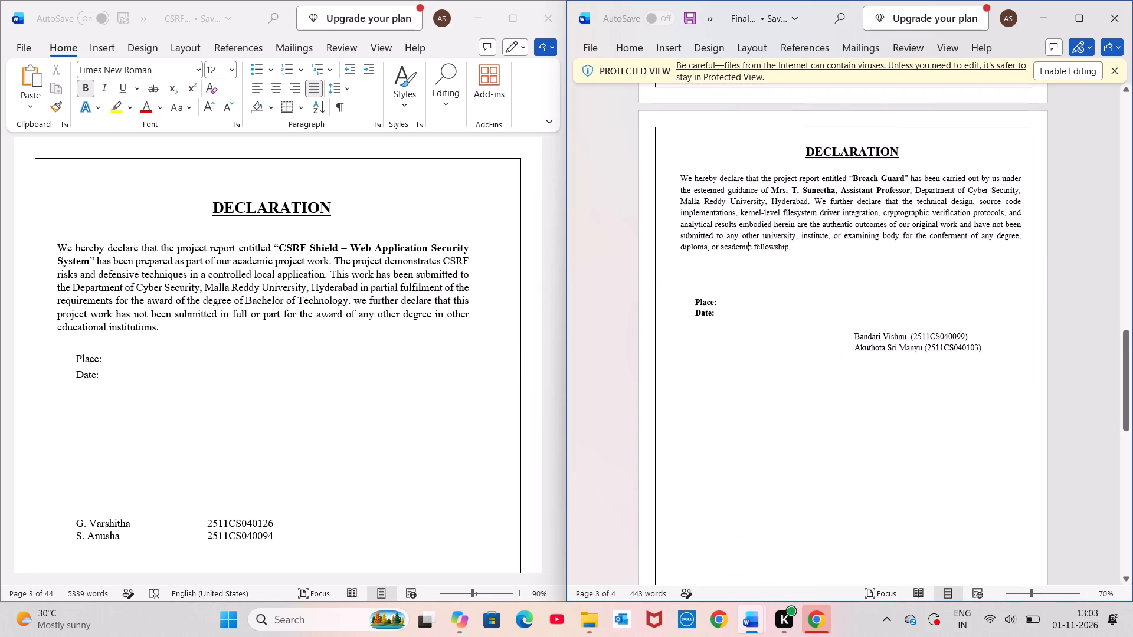
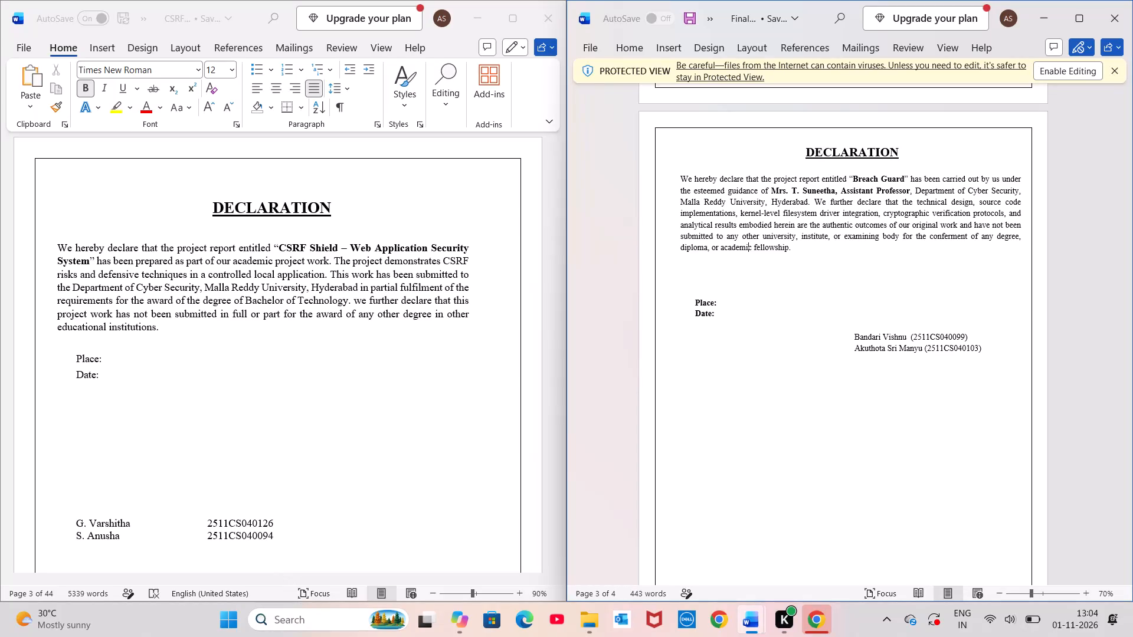
# Open Windows search, leaving both reports at their declaration pages.
pyautogui.click(296, 621)
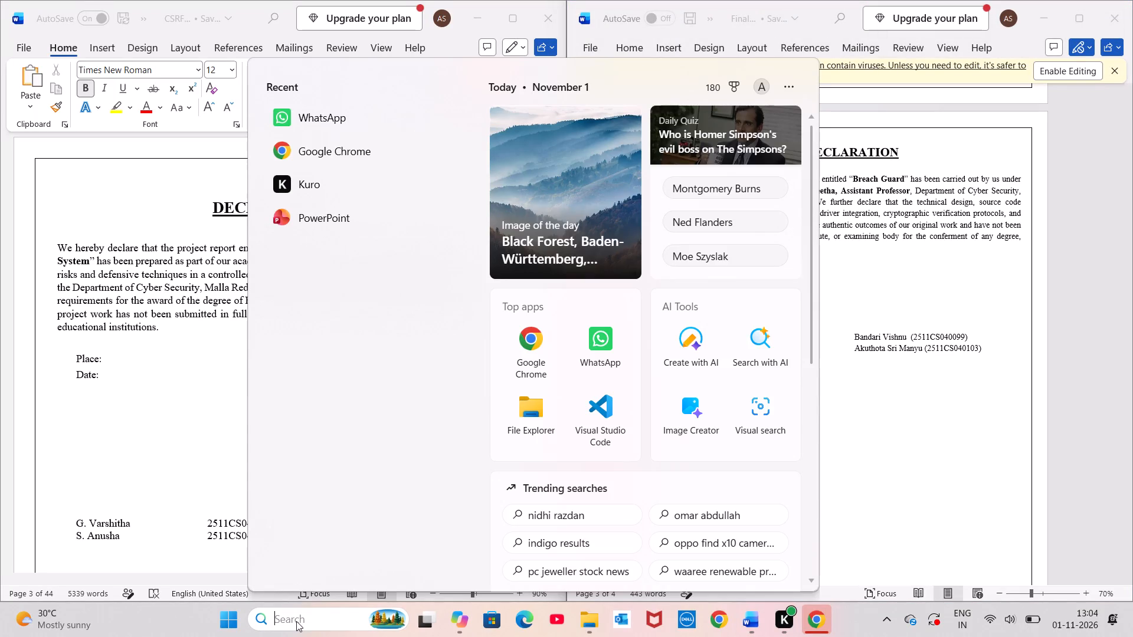
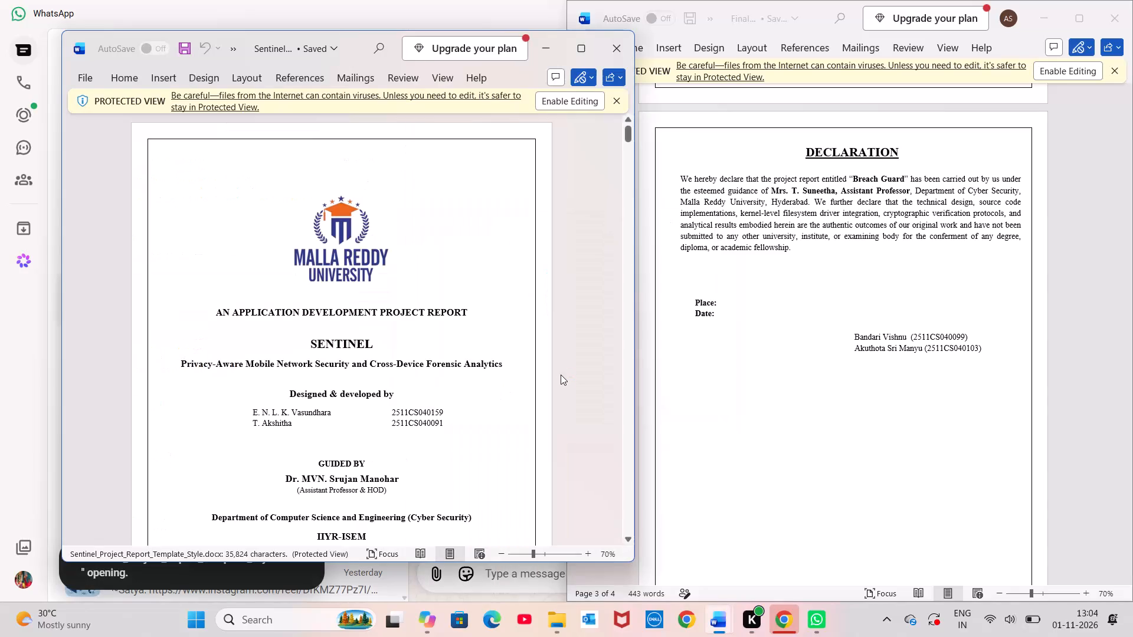
# Review the Sentinel report from its cover through the certificate to the declaration page for reference, and close that document.
pyautogui.scroll(-8, 394, 343)
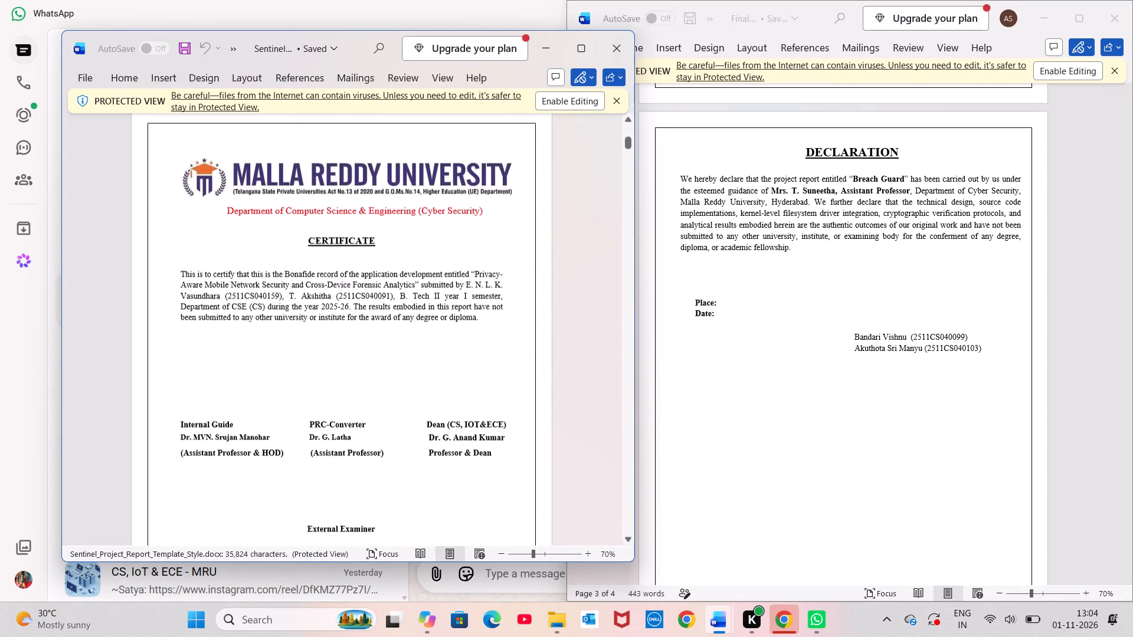
pyautogui.scroll(-5, 394, 343)
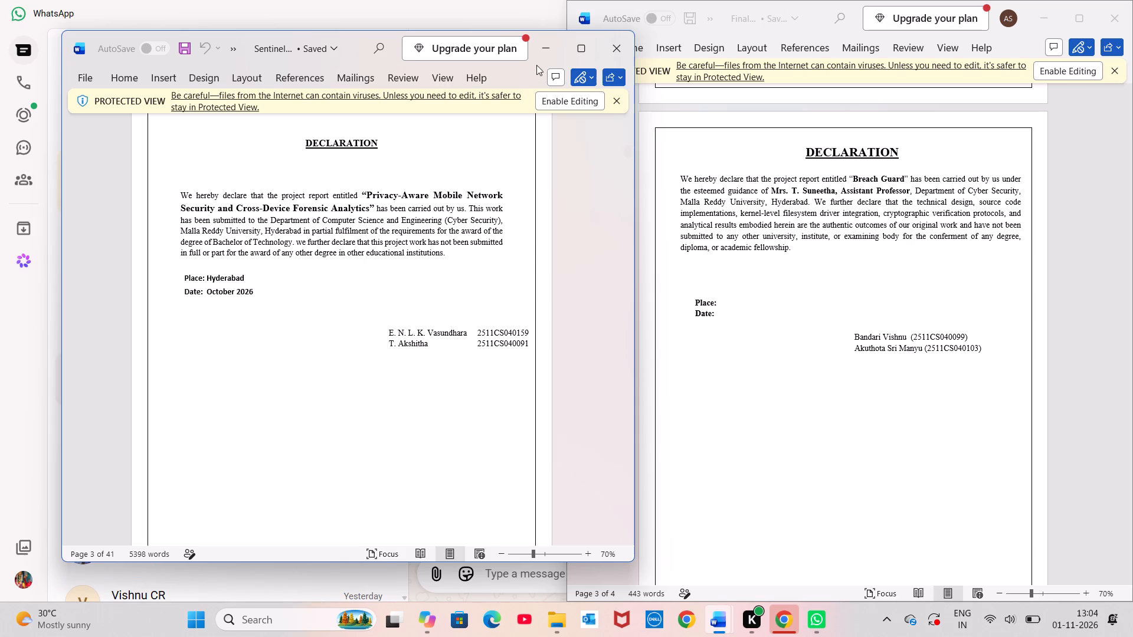
pyautogui.click(613, 37)
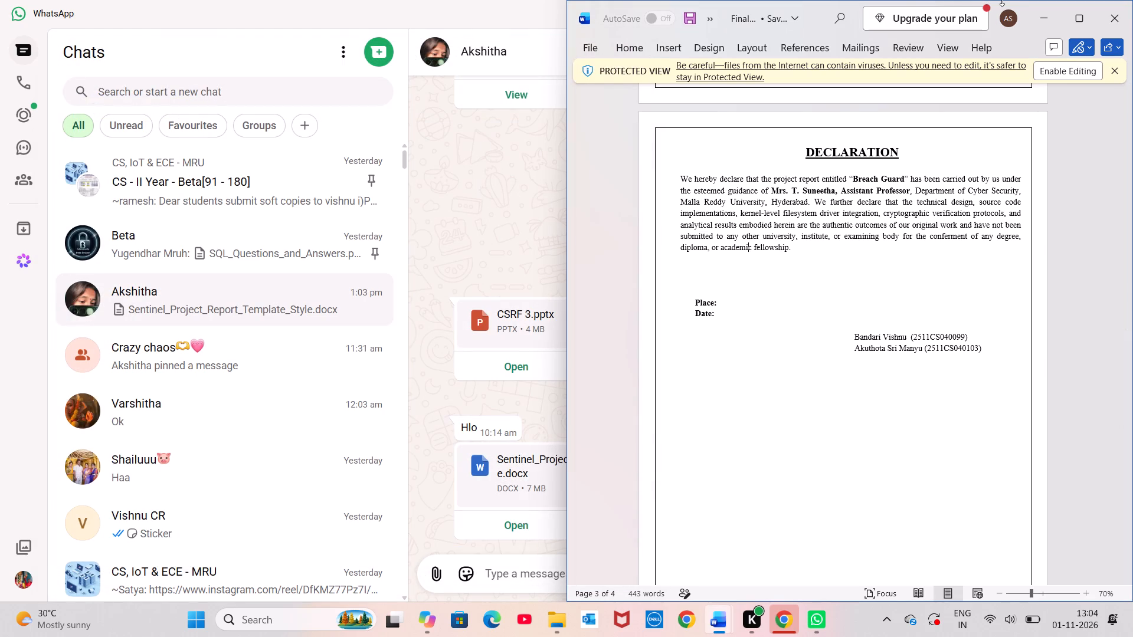
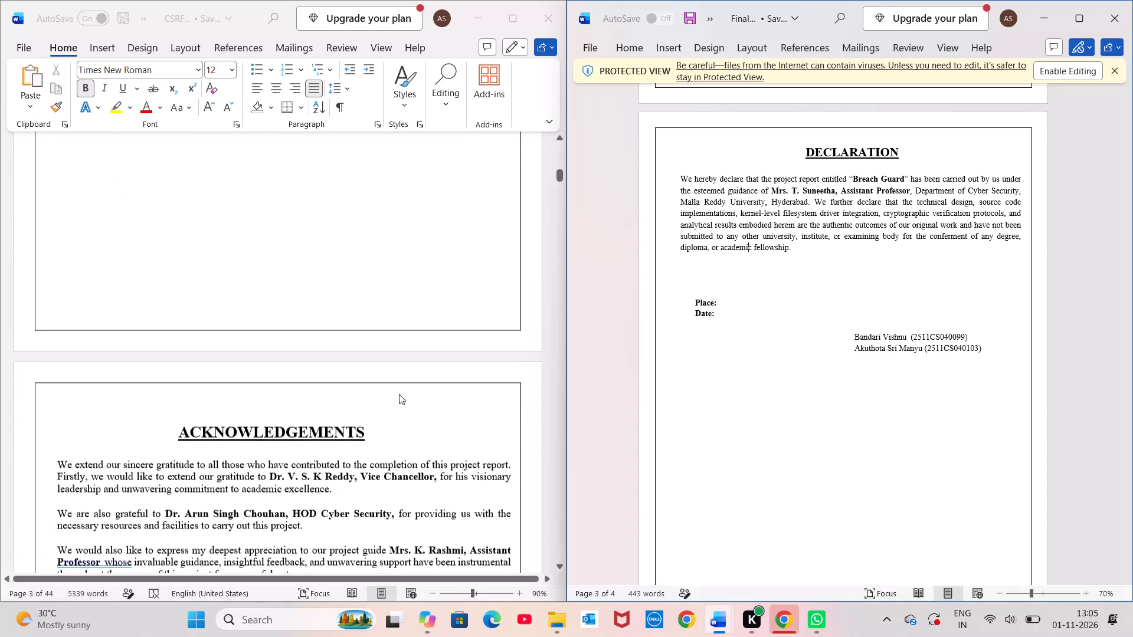
# Close the Breach Guard reference report without enabling saving, and close the Chrome profile chooser behind it.
pyautogui.scroll(-1, 399, 394)
pyautogui.scroll(2, 399, 394)
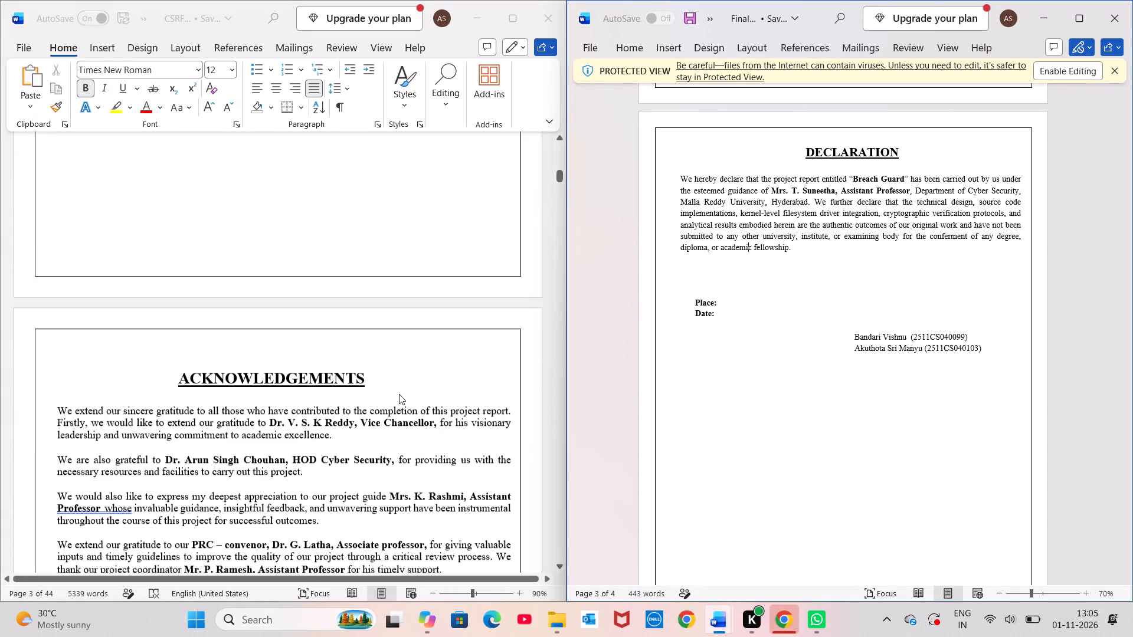
pyautogui.scroll(5, 399, 394)
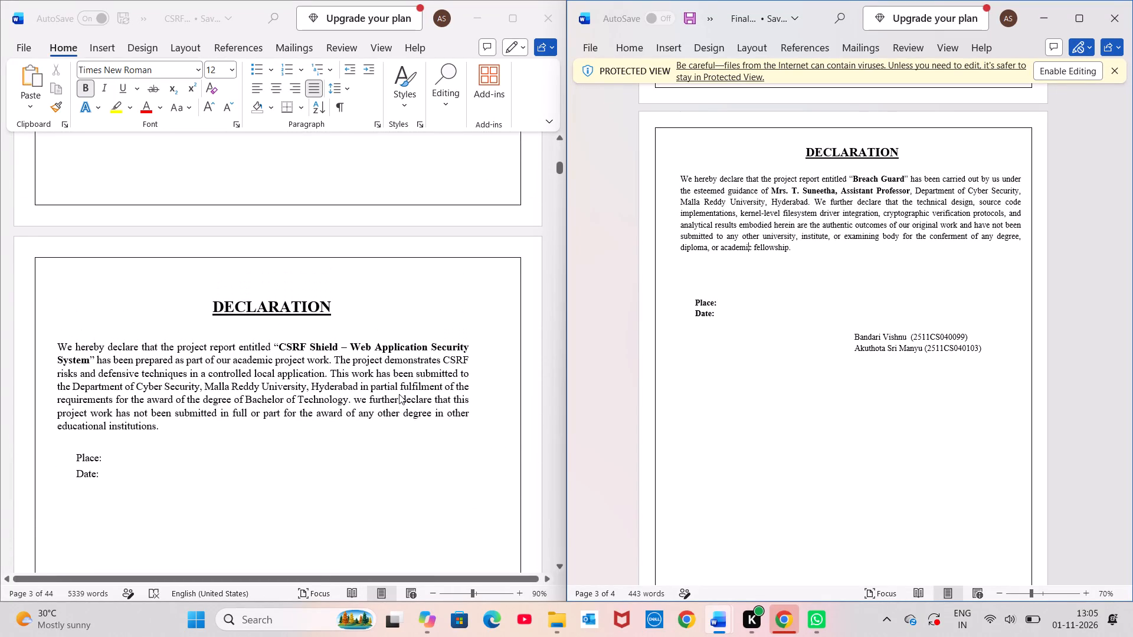
pyautogui.scroll(6, 399, 394)
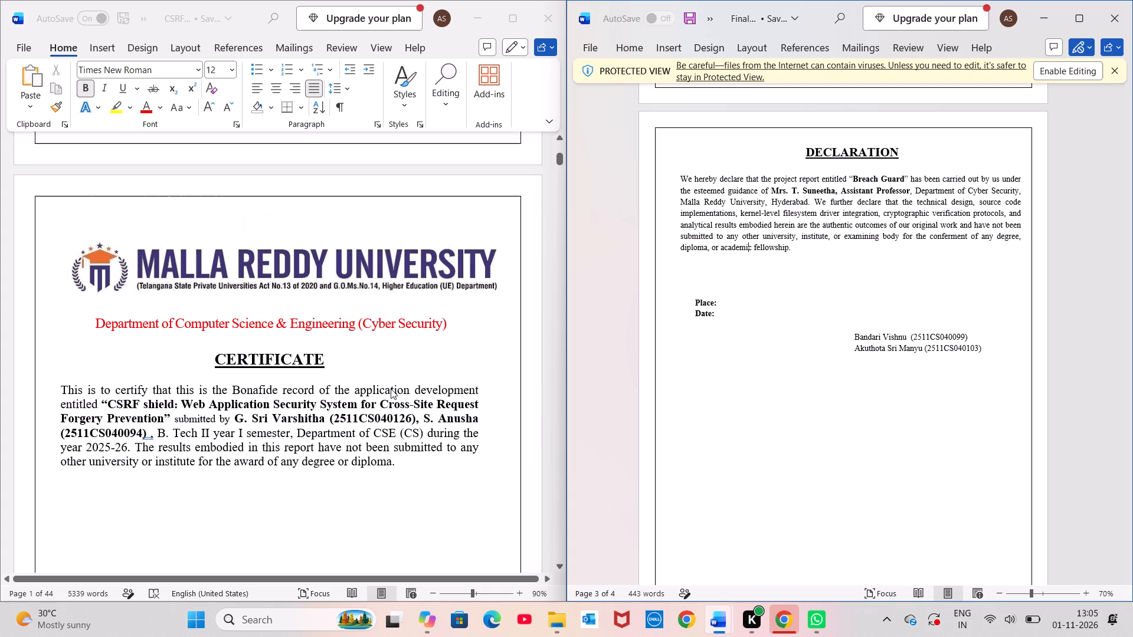
pyautogui.hotkey('ctrl', 's')
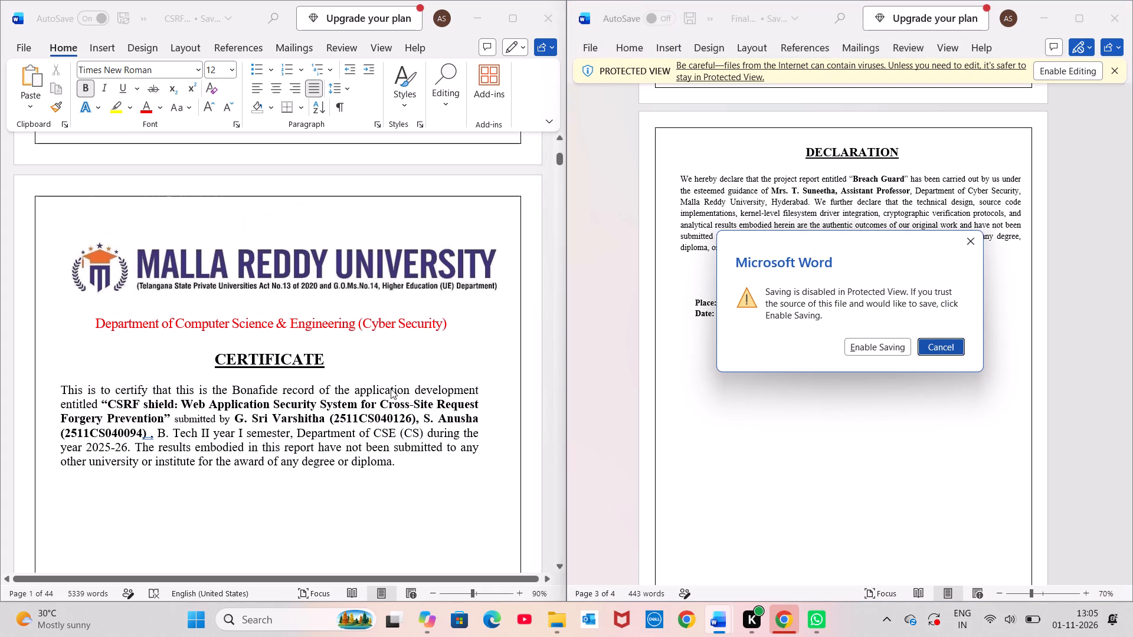
pyautogui.click(971, 242)
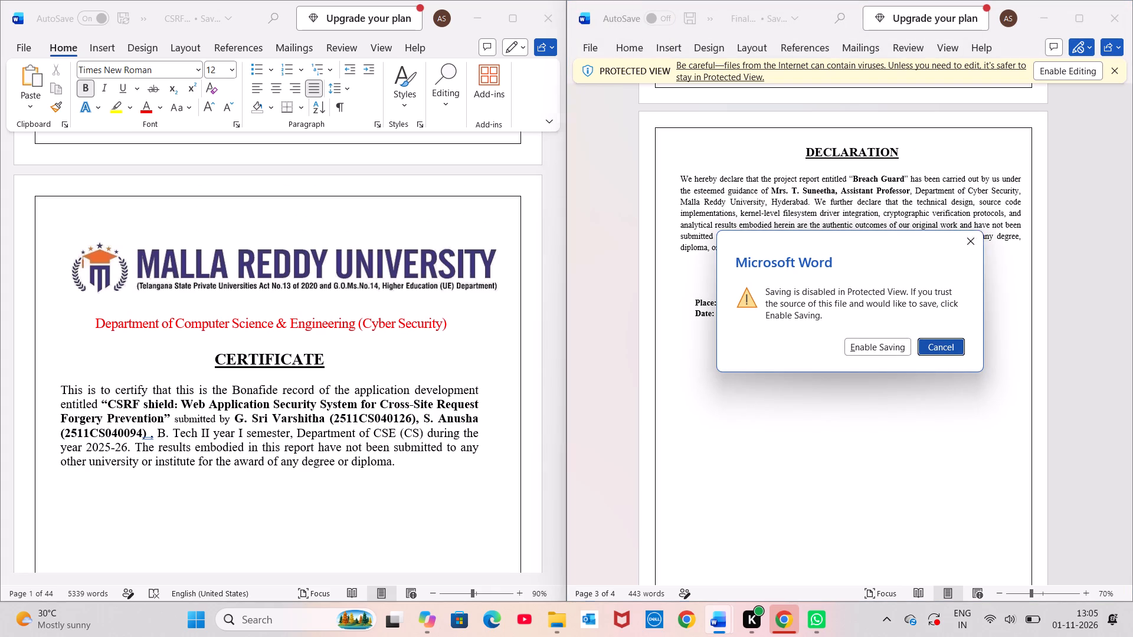
pyautogui.click(1113, 23)
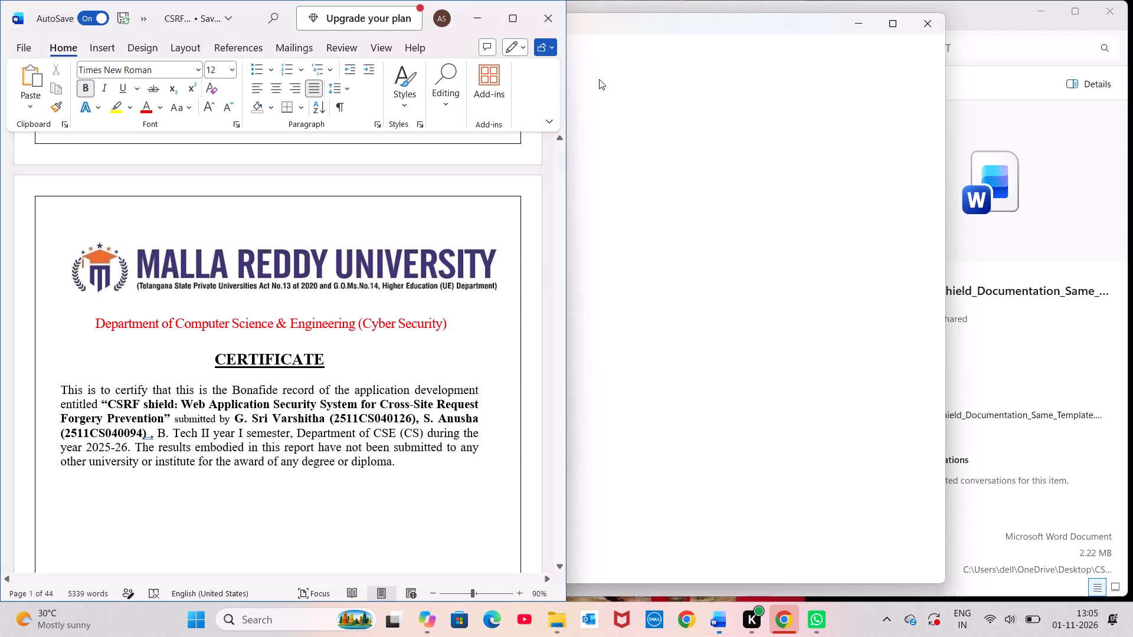
pyautogui.click(929, 18)
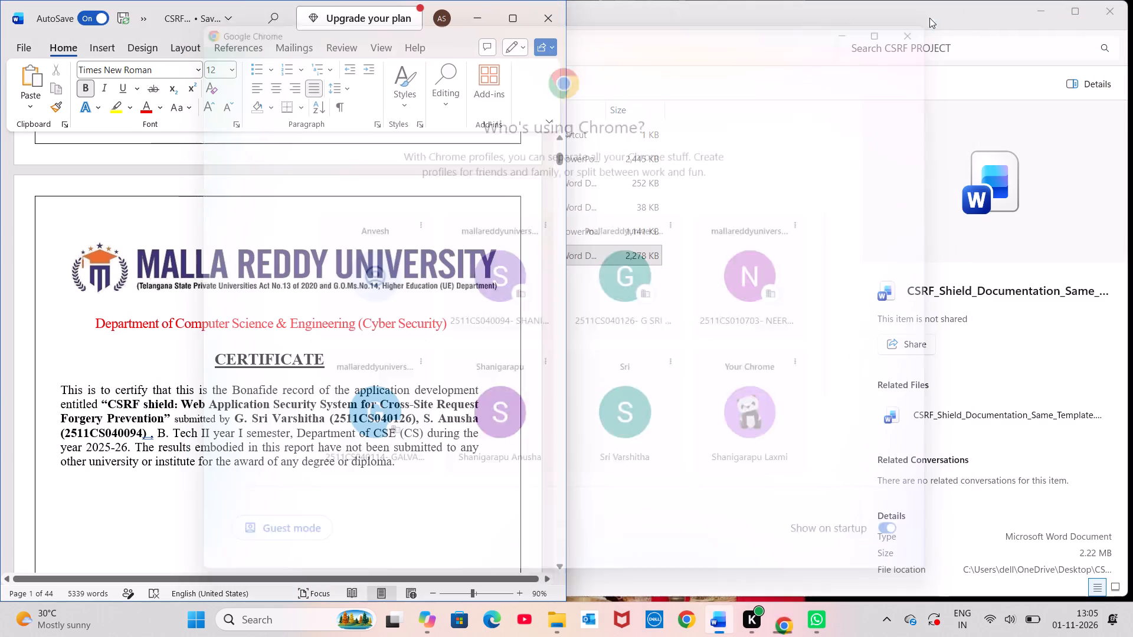
# Maximize the CSRF Shield report and review its cover page and certificate page, including titles, student details and signatory block.
pyautogui.click(504, 9)
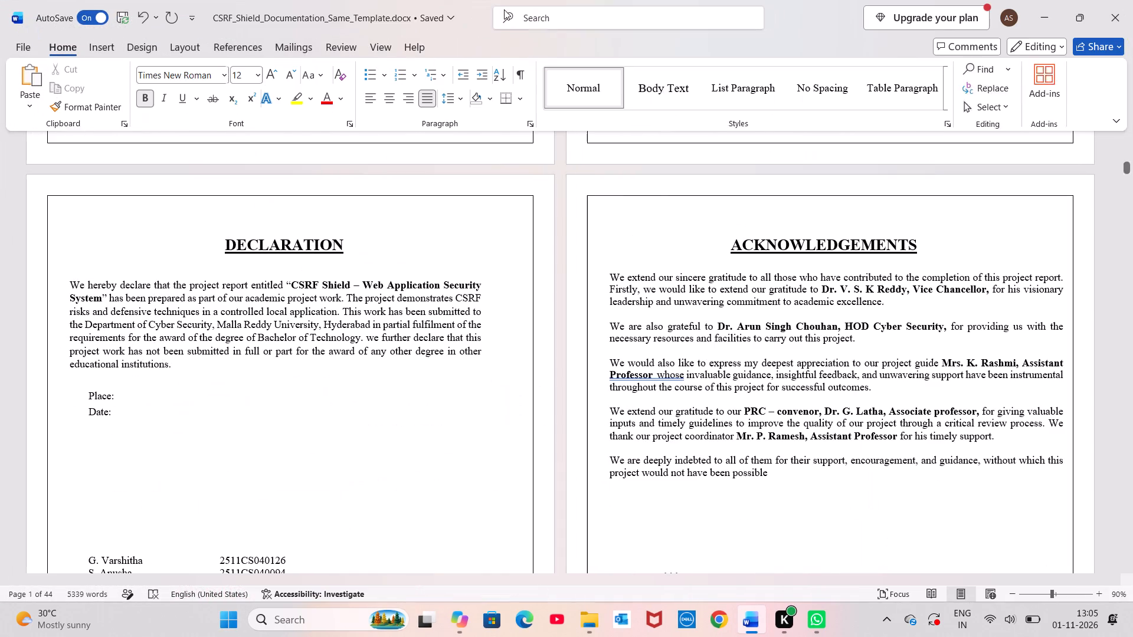
pyautogui.keyDown('ctrl'); pyautogui.scroll(-3, 473, 294); pyautogui.keyUp('ctrl')
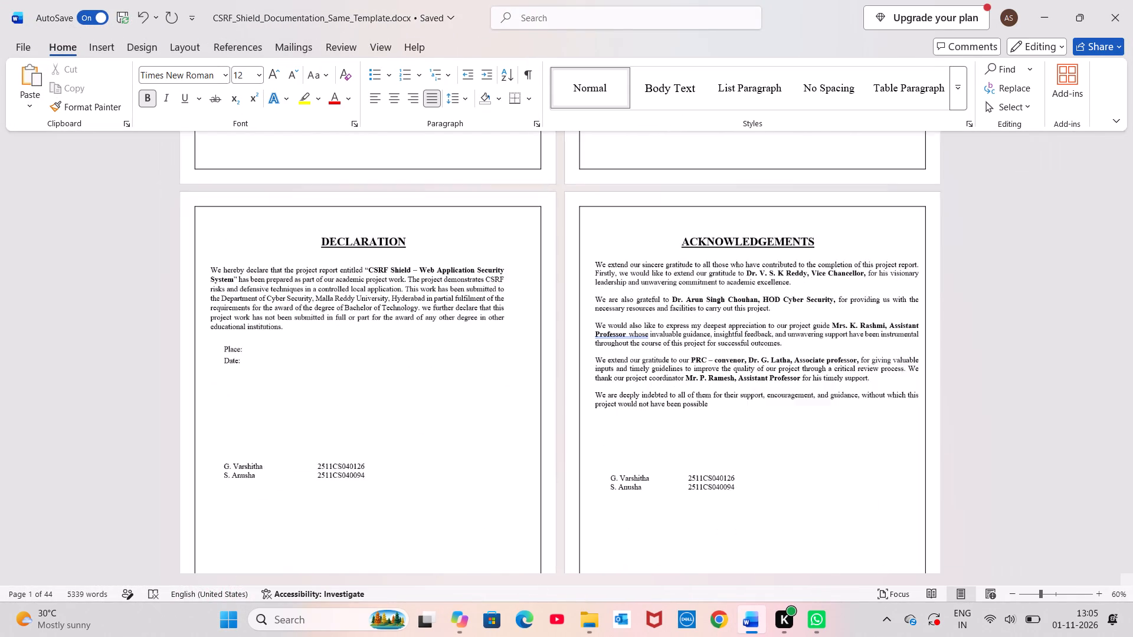
pyautogui.keyDown('ctrl'); pyautogui.scroll(3, 473, 294); pyautogui.keyUp('ctrl')
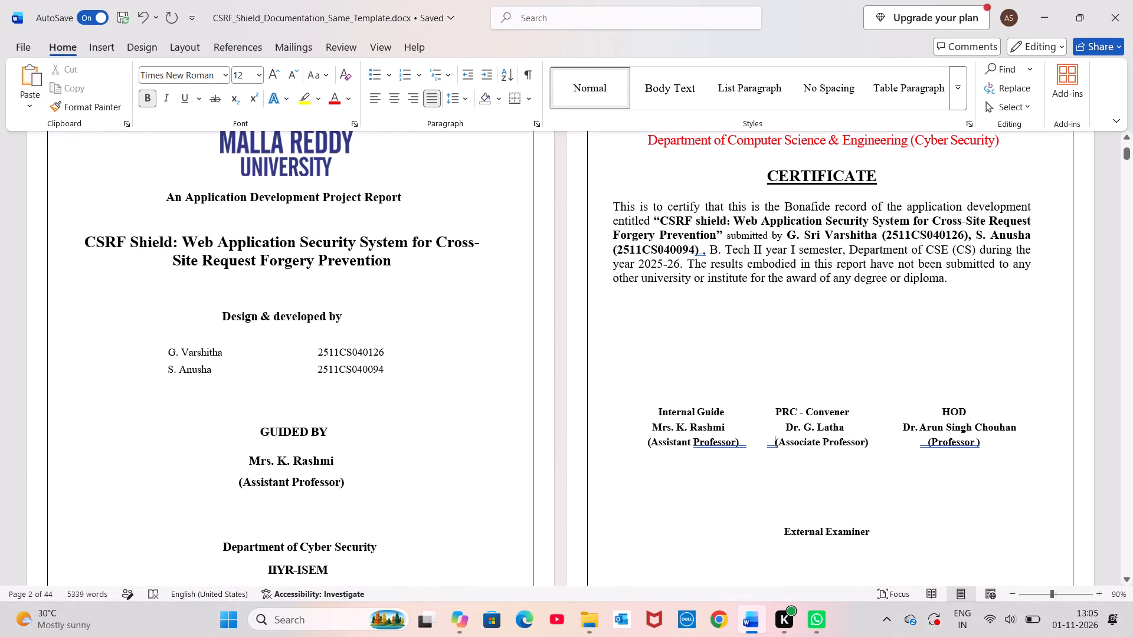
pyautogui.keyDown('ctrl'); pyautogui.scroll(4, 505, 274); pyautogui.keyUp('ctrl')
pyautogui.scroll(5, 505, 274)
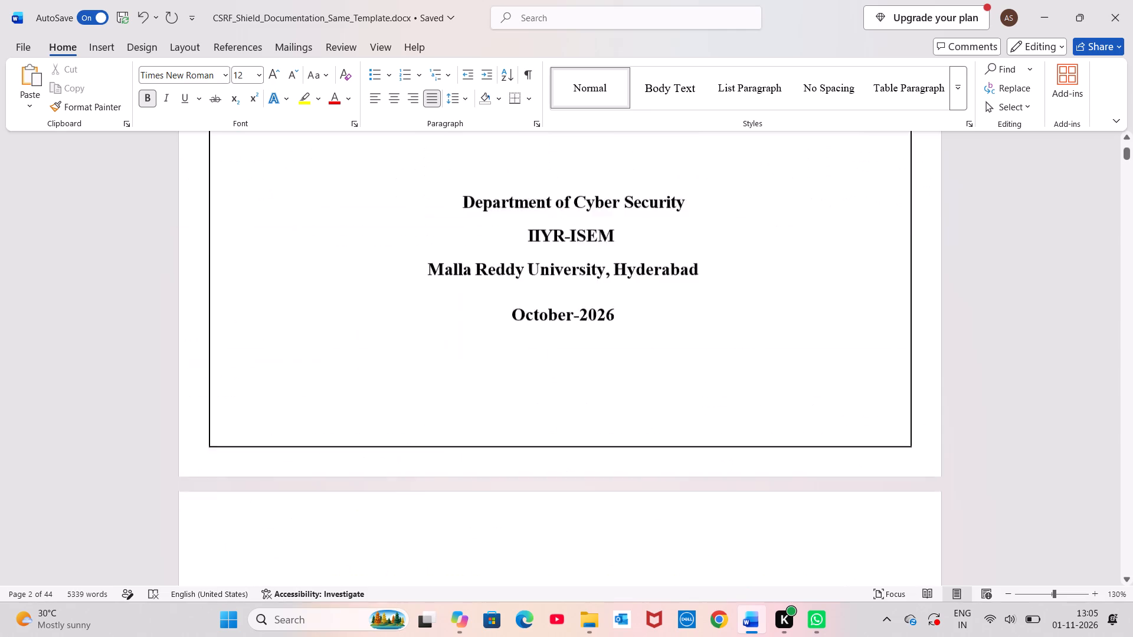
pyautogui.scroll(4, 505, 274)
pyautogui.keyDown('ctrl'); pyautogui.scroll(-2, 505, 274); pyautogui.keyUp('ctrl')
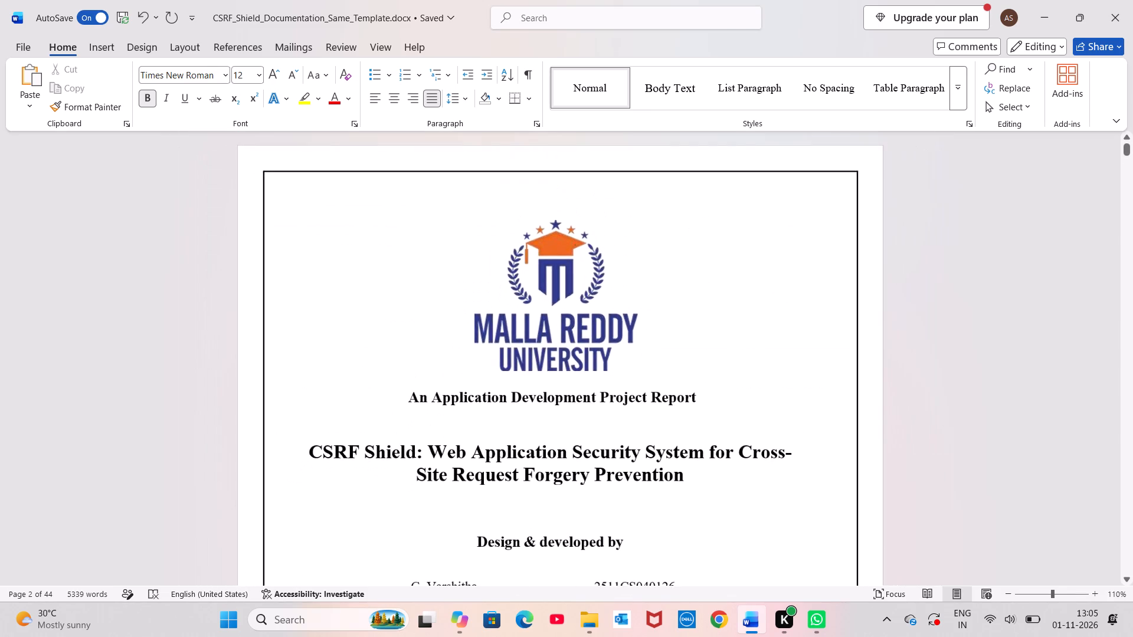
pyautogui.keyDown('ctrl'); pyautogui.scroll(-2, 505, 274); pyautogui.keyUp('ctrl')
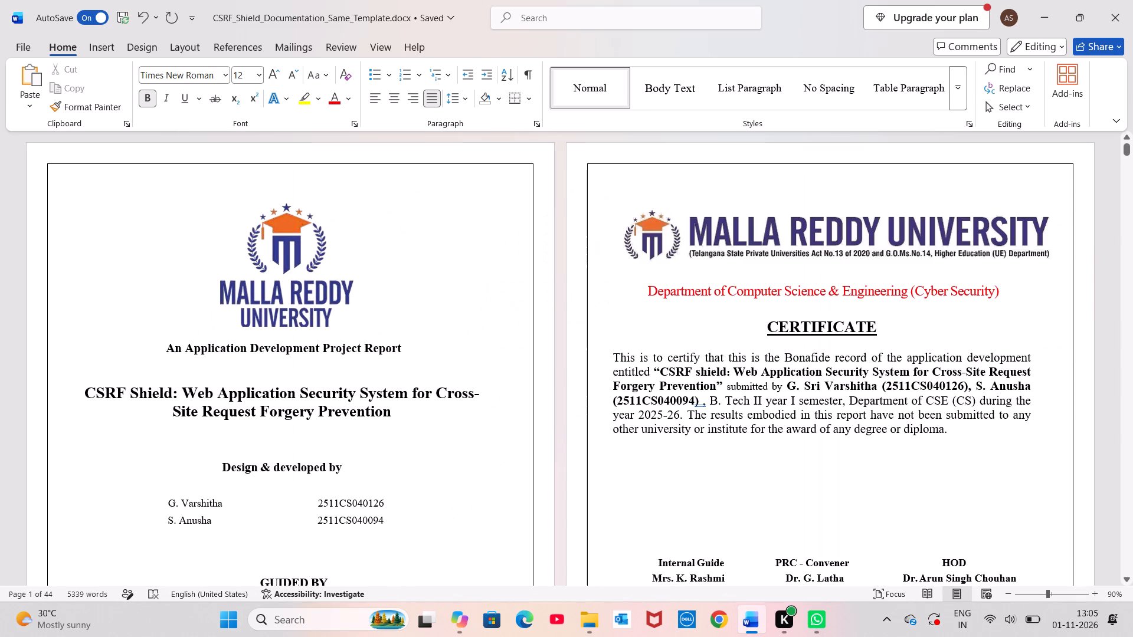
pyautogui.keyDown('ctrl'); pyautogui.scroll(2, 505, 274); pyautogui.keyUp('ctrl')
pyautogui.scroll(-1, 505, 274)
pyautogui.keyDown('ctrl'); pyautogui.scroll(-2, 505, 274); pyautogui.keyUp('ctrl')
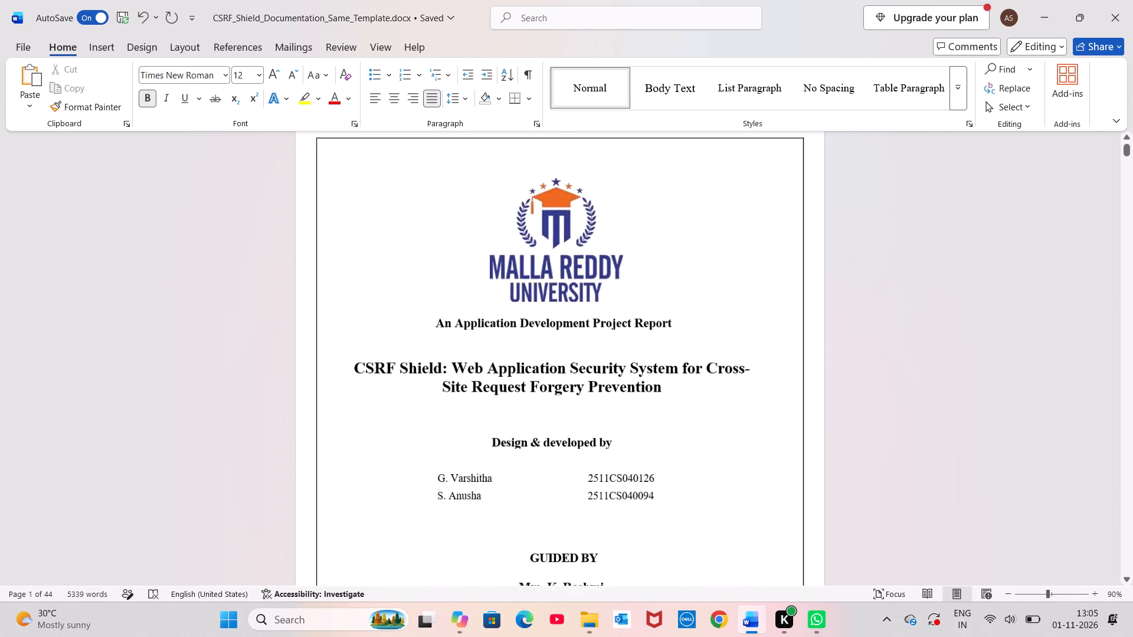
pyautogui.scroll(-1, 505, 274)
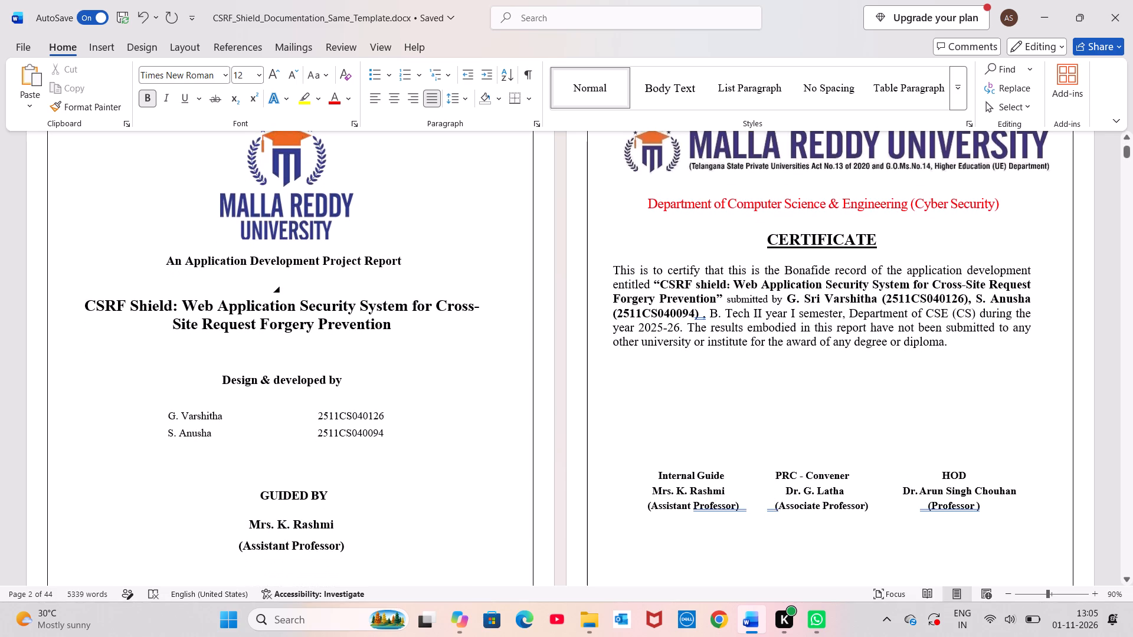
pyautogui.keyDown('ctrl'); pyautogui.scroll(2, 505, 274); pyautogui.keyUp('ctrl')
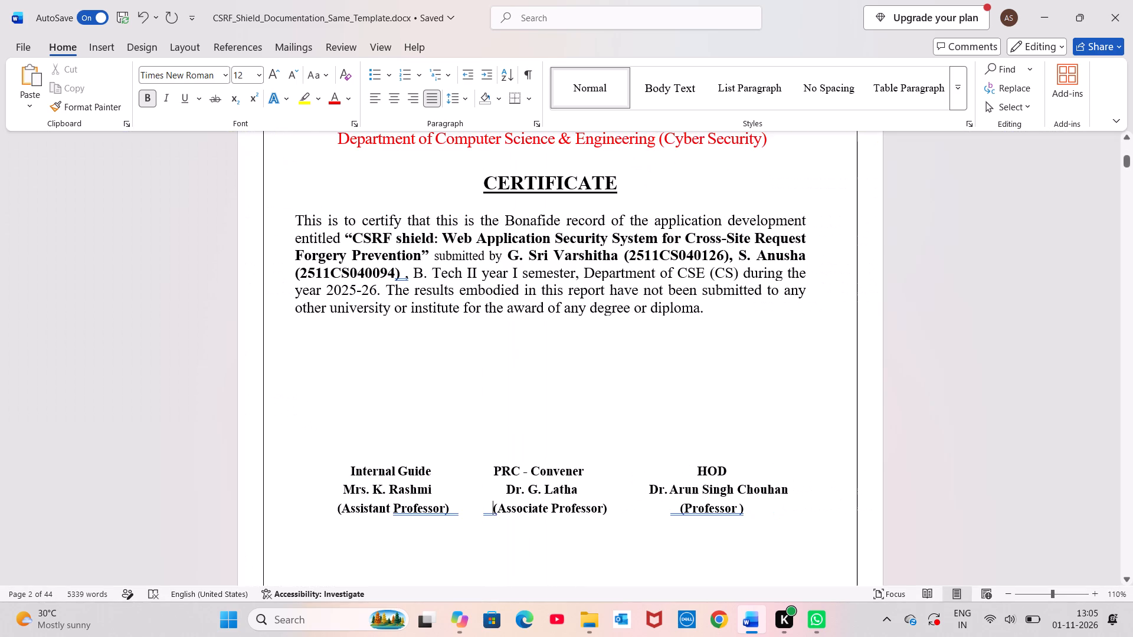
pyautogui.scroll(14, 505, 274)
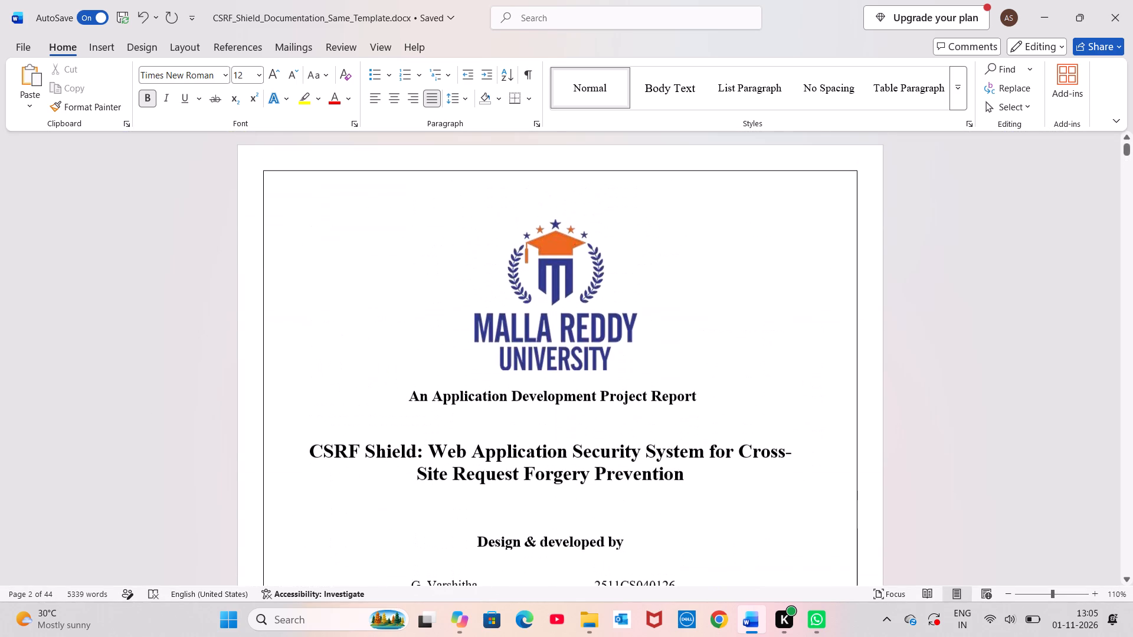
# Skim the CSRF Shield report from the declaration through the table of contents into the pages that follow it.
pyautogui.scroll(-8, 505, 274)
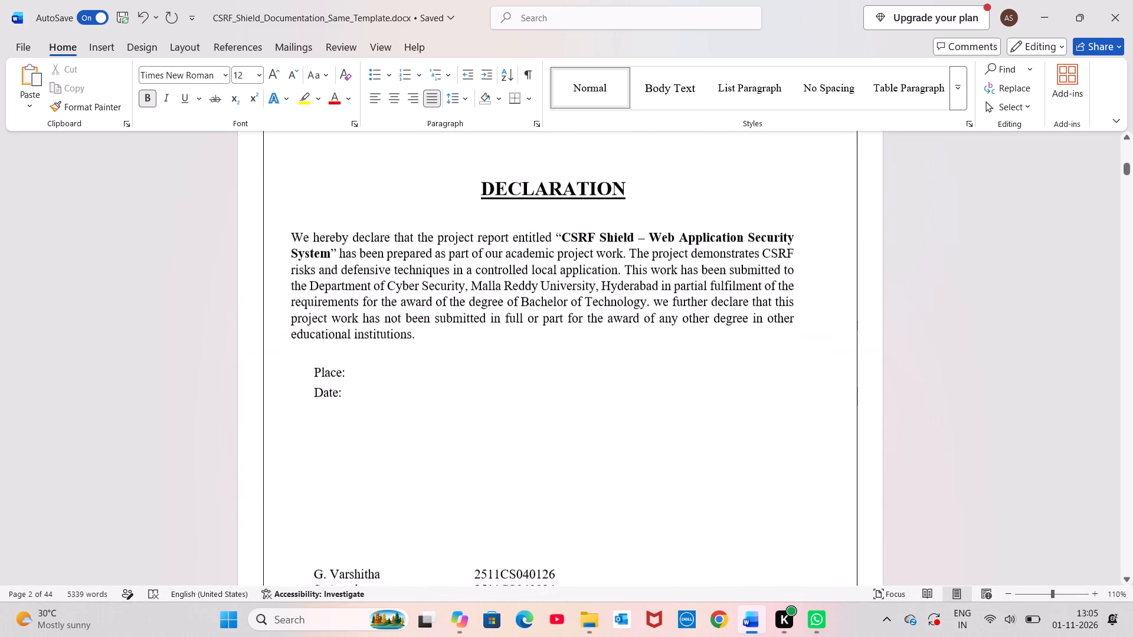
pyautogui.scroll(-4, 505, 274)
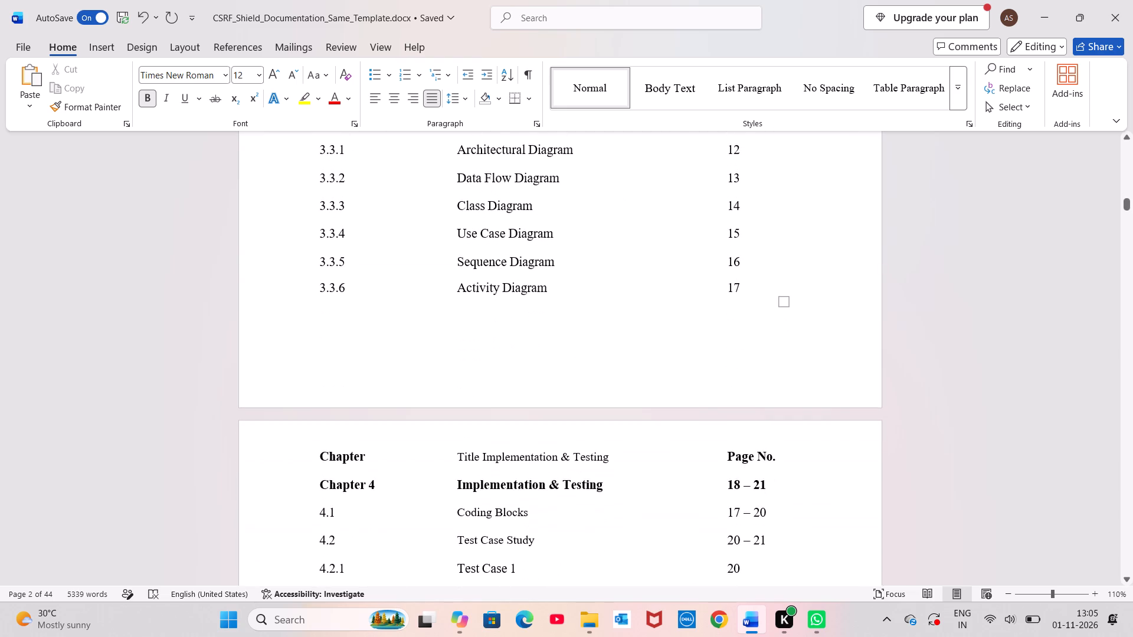
pyautogui.keyDown('ctrl'); pyautogui.scroll(-1, 505, 274); pyautogui.keyUp('ctrl')
pyautogui.scroll(-6, 505, 274)
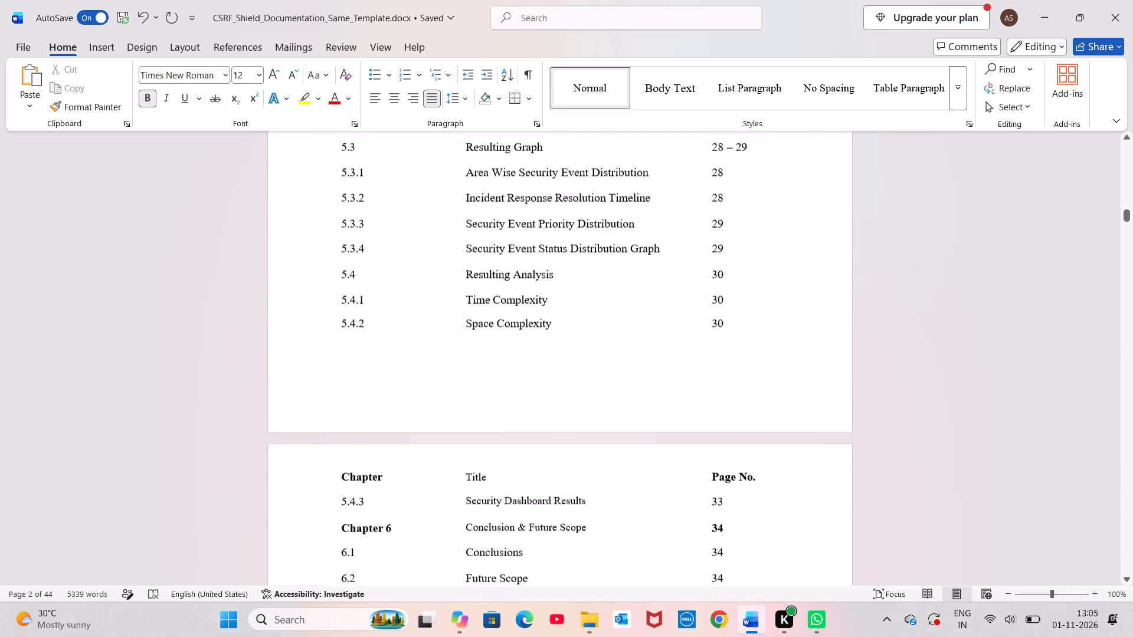
pyautogui.scroll(-5, 505, 274)
pyautogui.scroll(9, 505, 274)
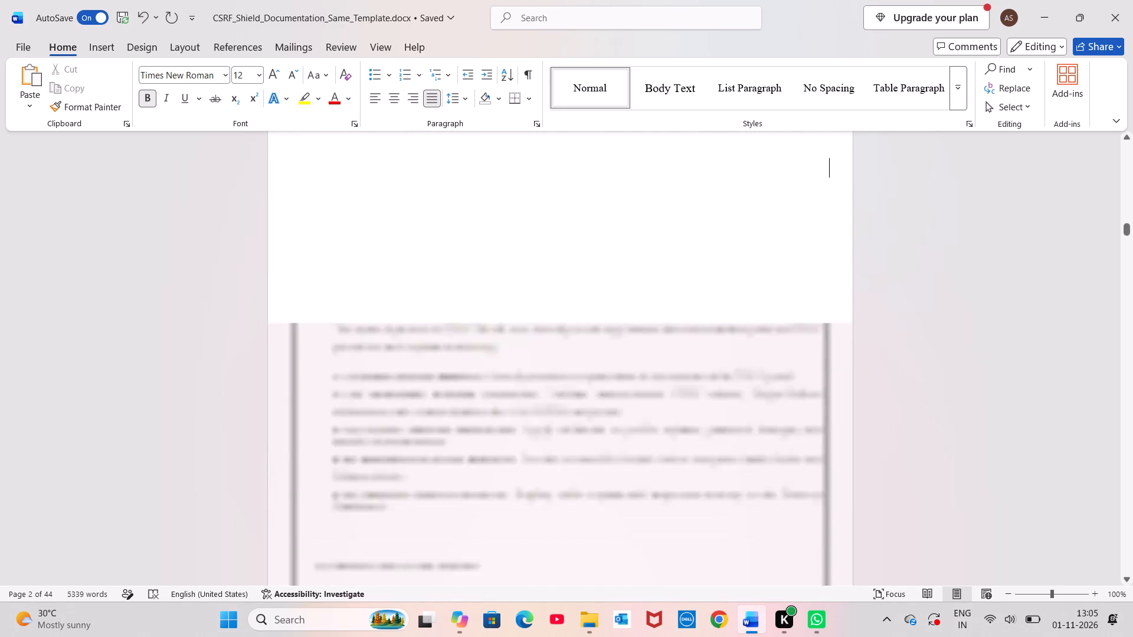
pyautogui.scroll(9, 505, 274)
# Recheck the front pages in order, from the cover and certificate signatories through the declaration to the acknowledgements and student names.
pyautogui.scroll(-4, 505, 274)
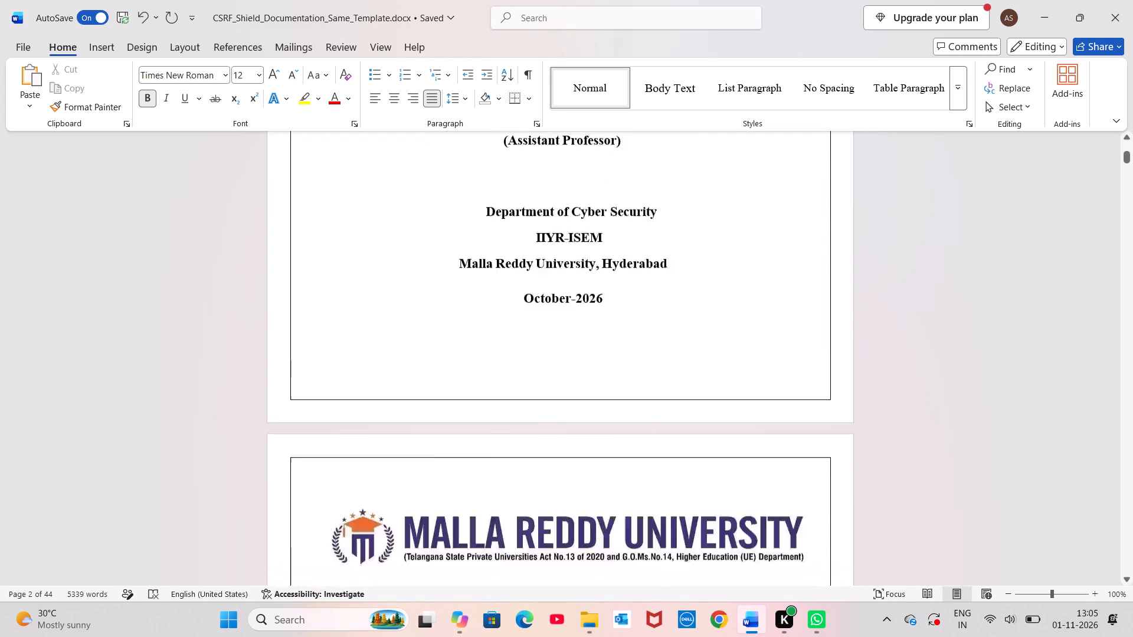
pyautogui.scroll(-4, 505, 274)
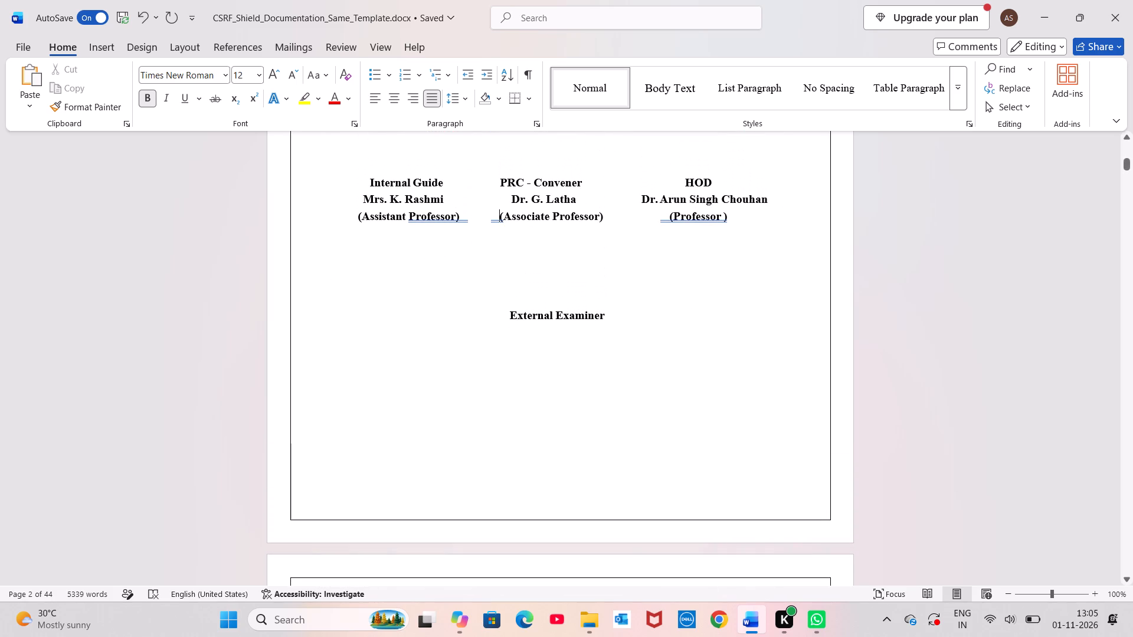
pyautogui.scroll(-2, 505, 274)
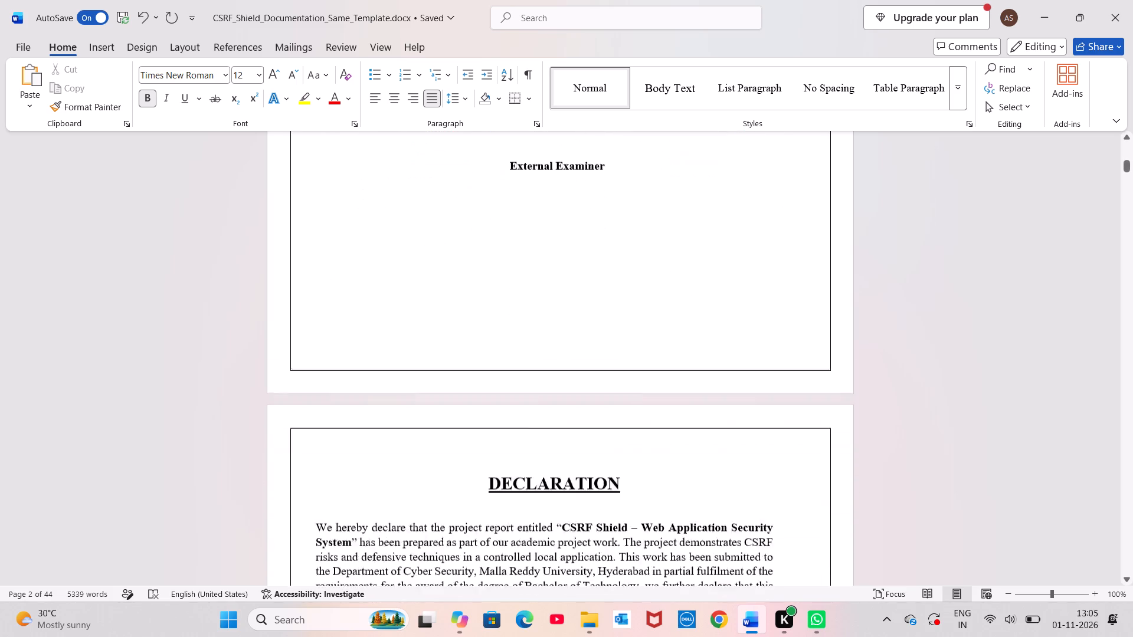
pyautogui.scroll(-2, 505, 274)
pyautogui.scroll(1, 505, 274)
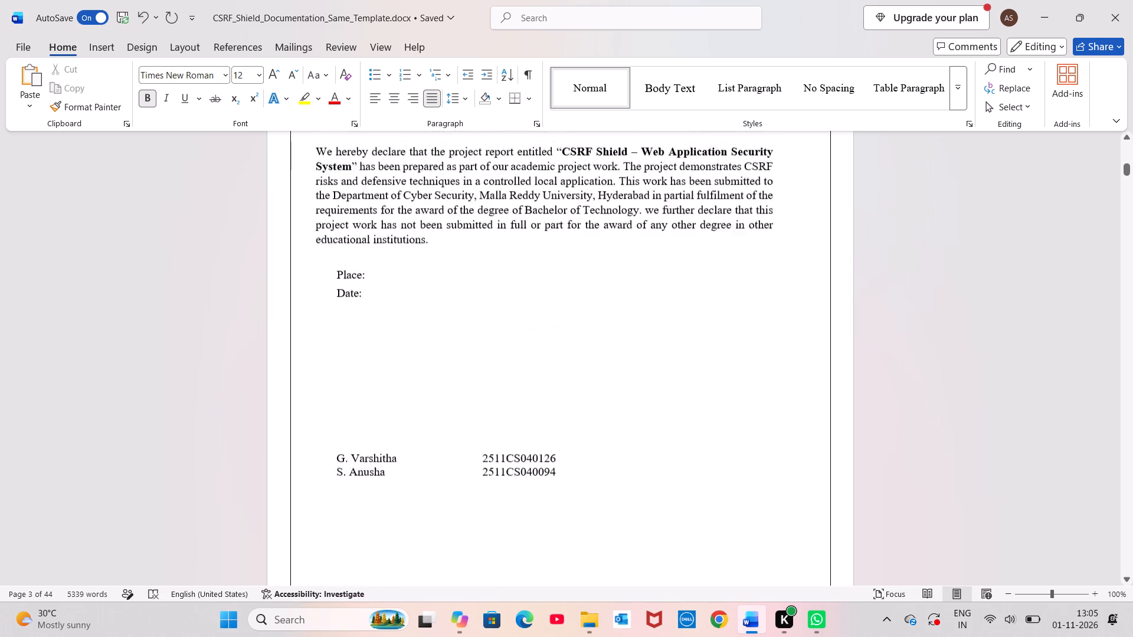
pyautogui.scroll(1, 505, 274)
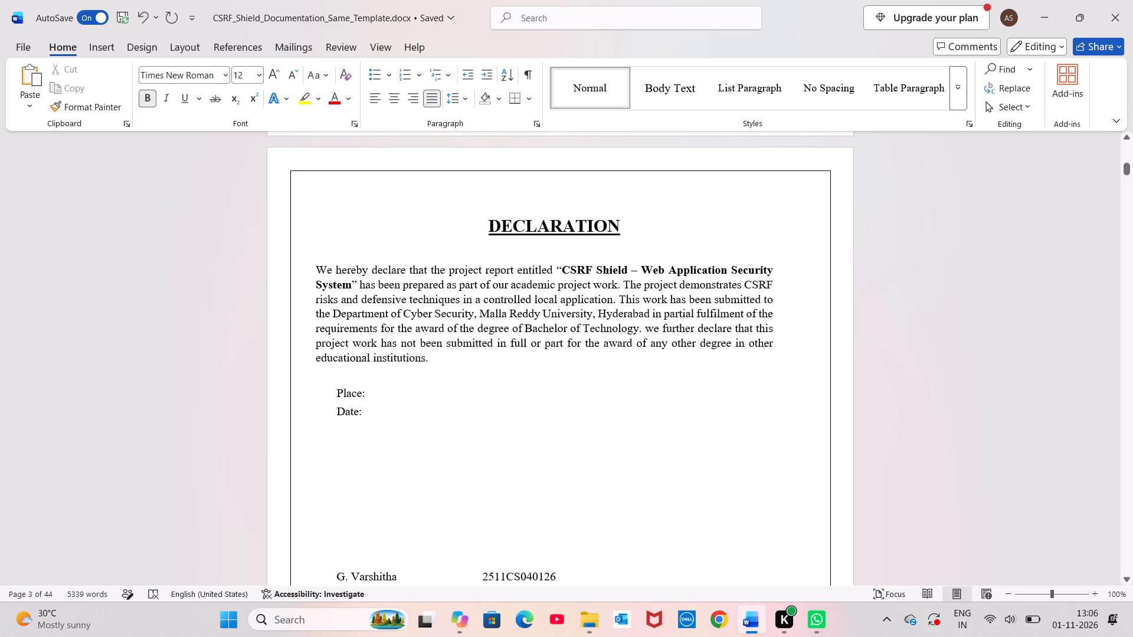
pyautogui.scroll(-2, 466, 390)
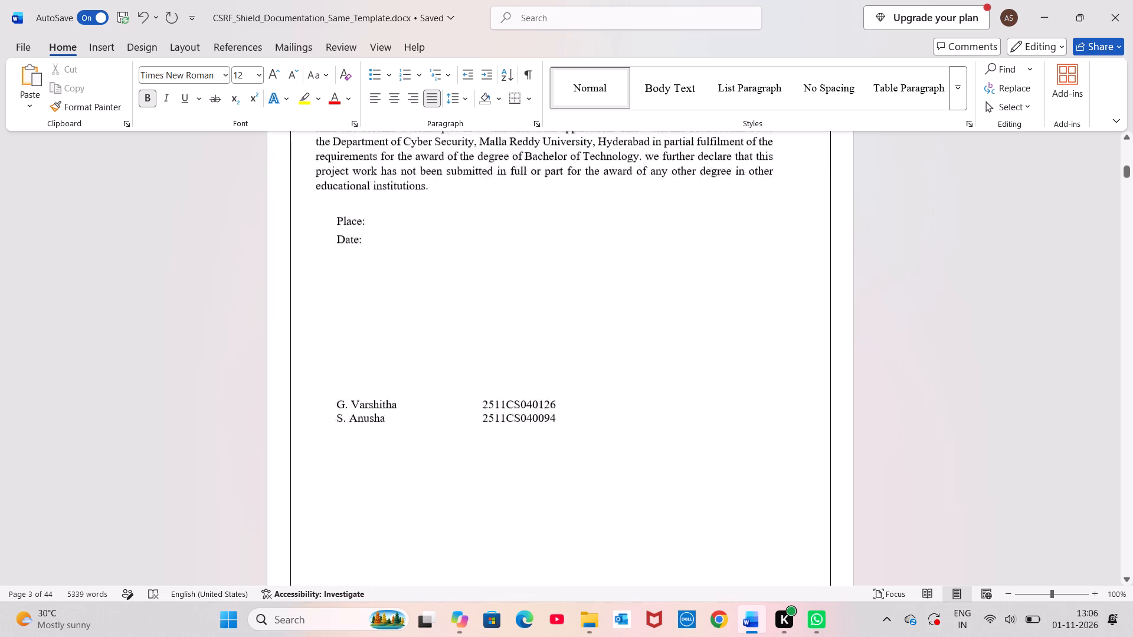
pyautogui.scroll(-5, 466, 390)
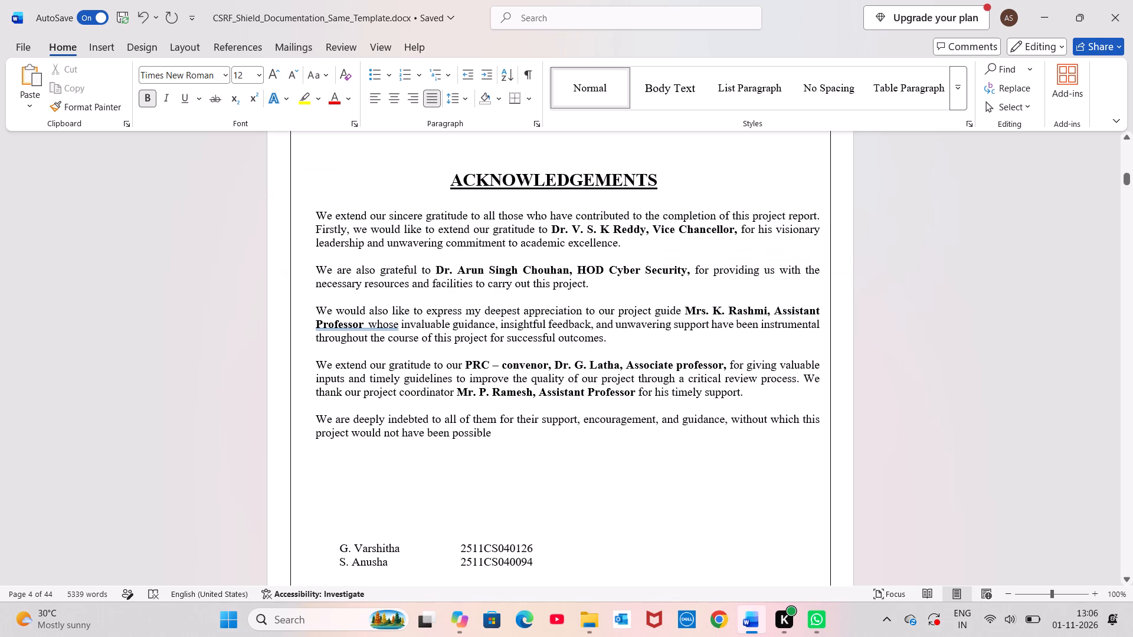
# Save the CSRF Shield report, glance over its table of contents, and close the document.
pyautogui.hotkey('ctrl', 's')
pyautogui.scroll(-11, 466, 390)
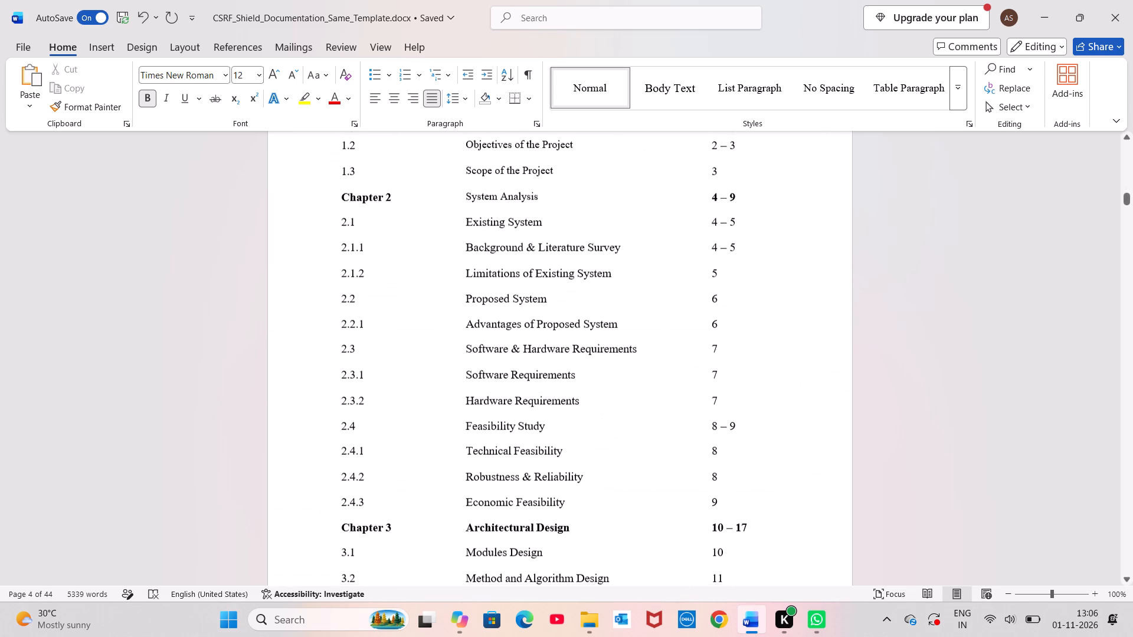
pyautogui.click(1124, 2)
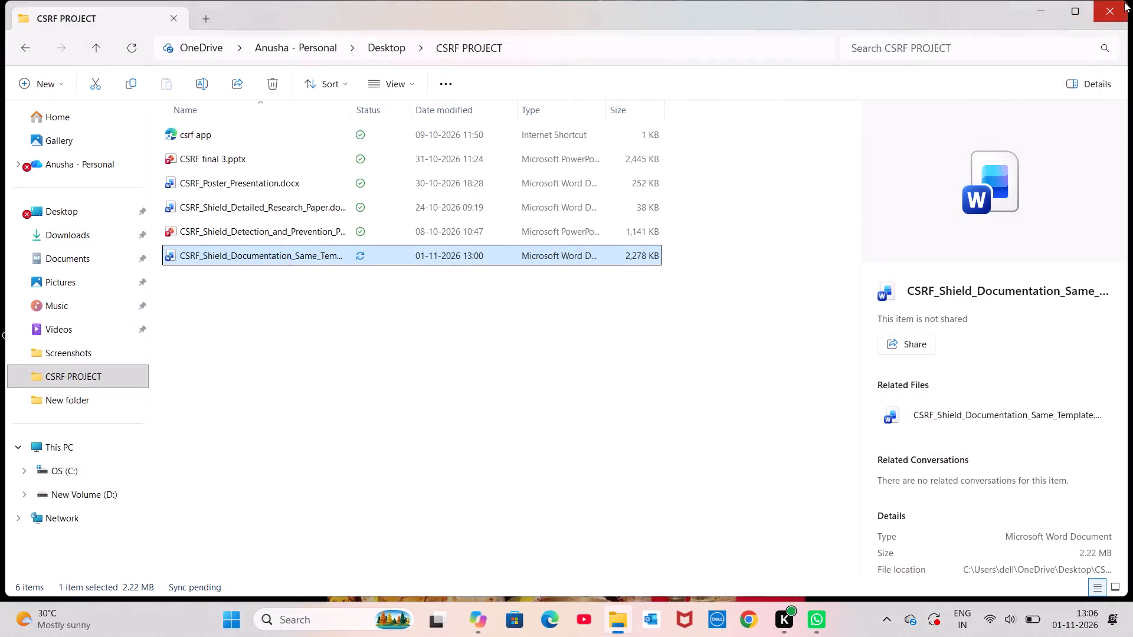
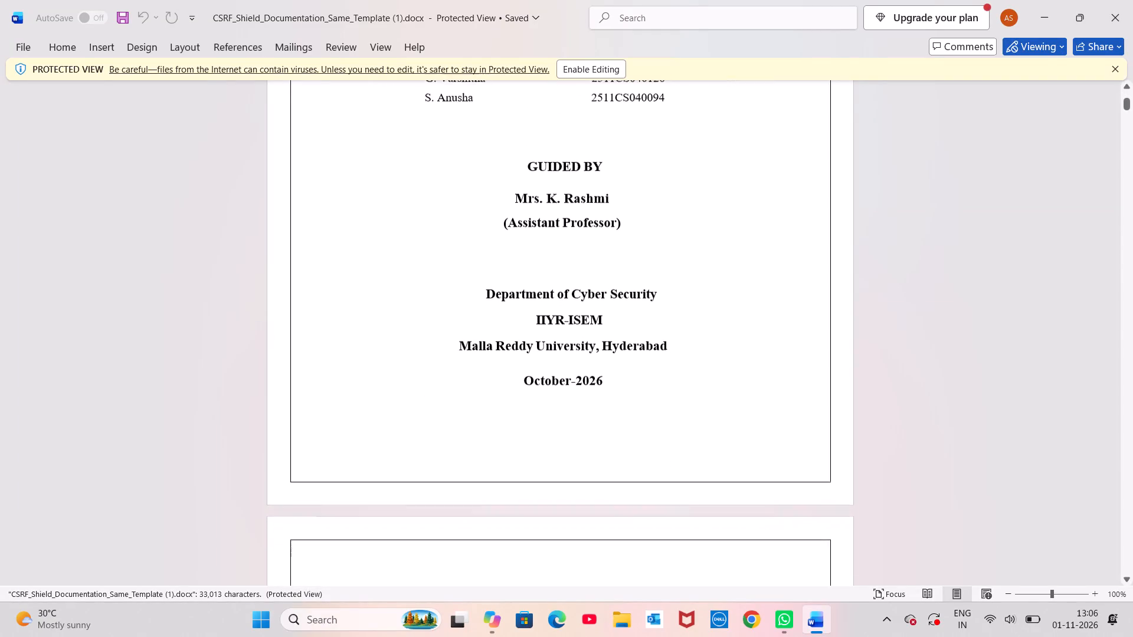
# Review the reopened CSRF Shield report in Protected View, from the cover's guide and department details through the certificate to the student names and roll numbers.
pyautogui.scroll(-1, 588, 365)
pyautogui.scroll(1, 588, 365)
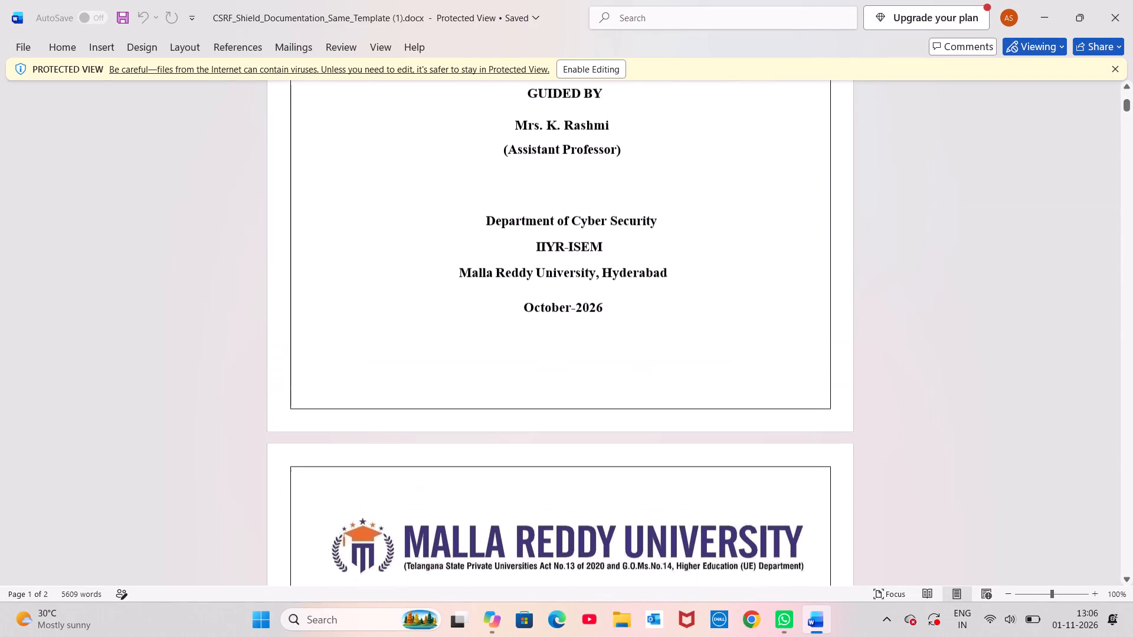
pyautogui.scroll(-3, 588, 365)
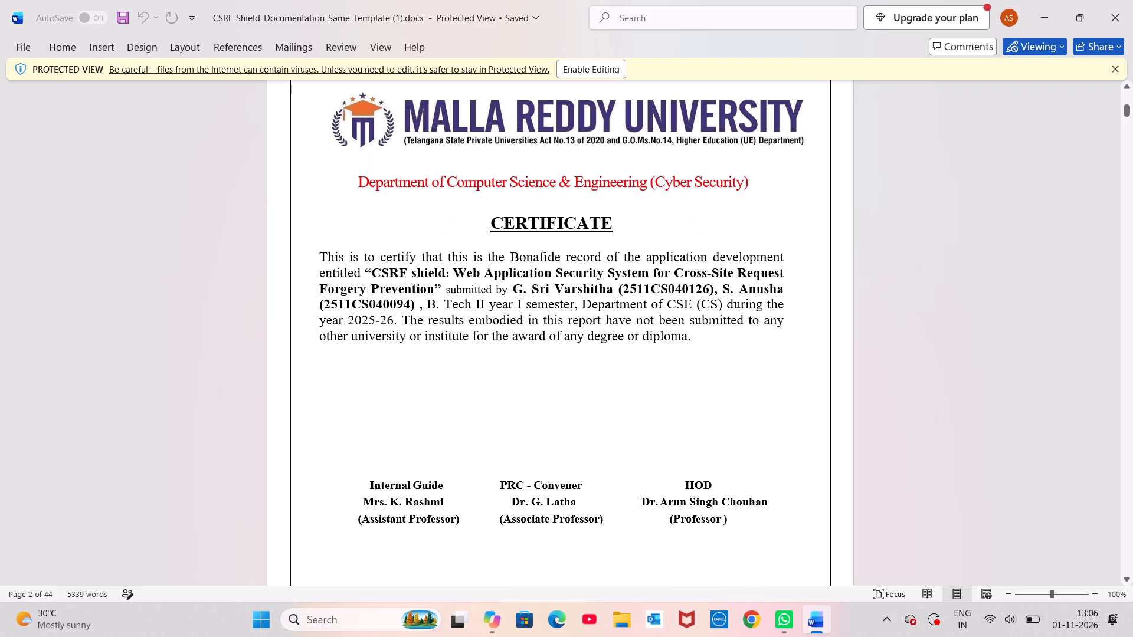
pyautogui.scroll(-4, 738, 402)
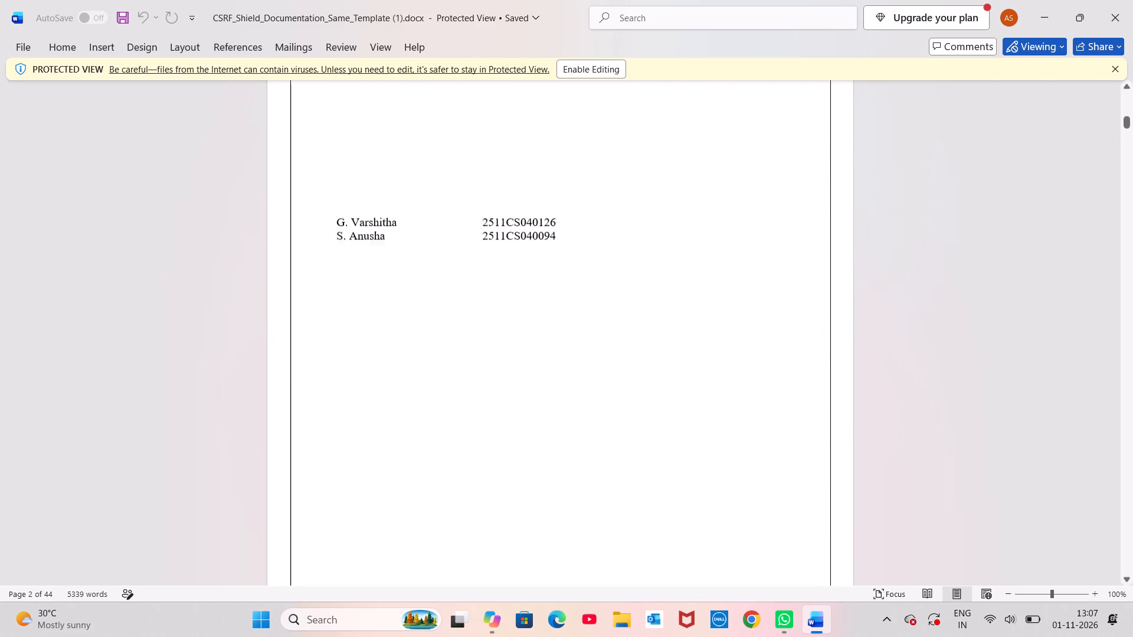
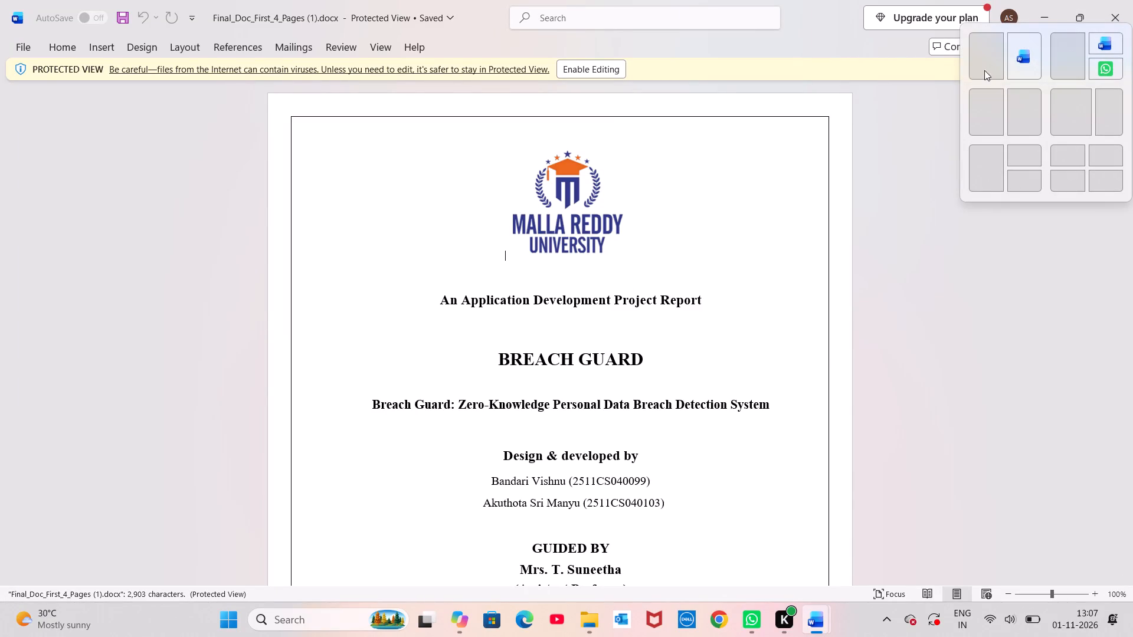
# Place the Breach Guard reference and the CSRF Shield report side by side and compare their certificate pages.
pyautogui.click(984, 70)
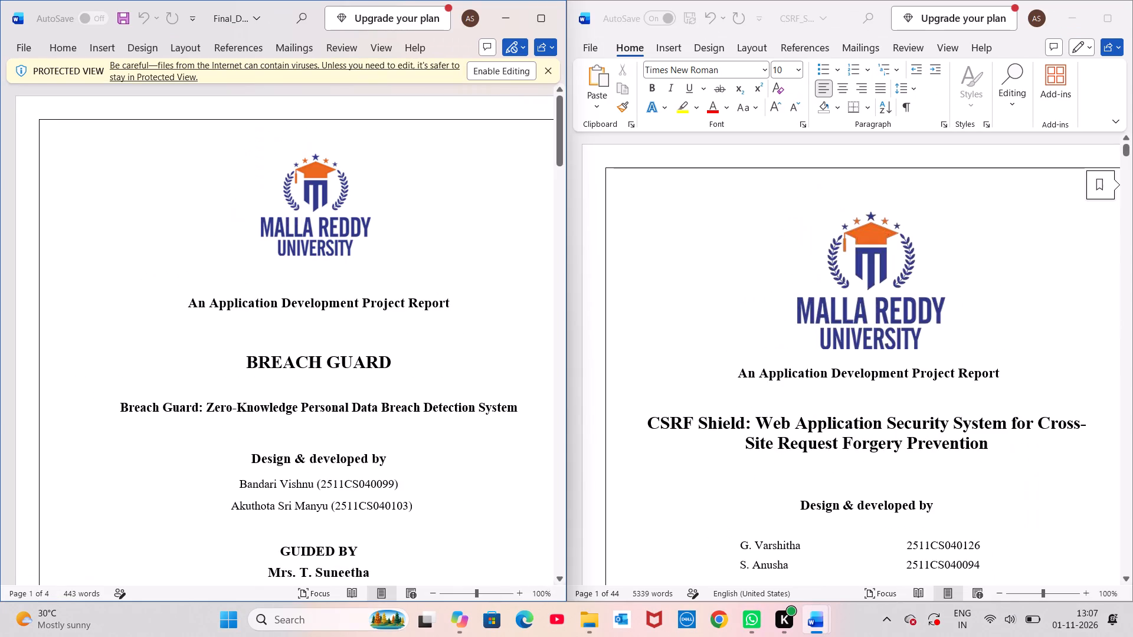
pyautogui.scroll(-6, 363, 451)
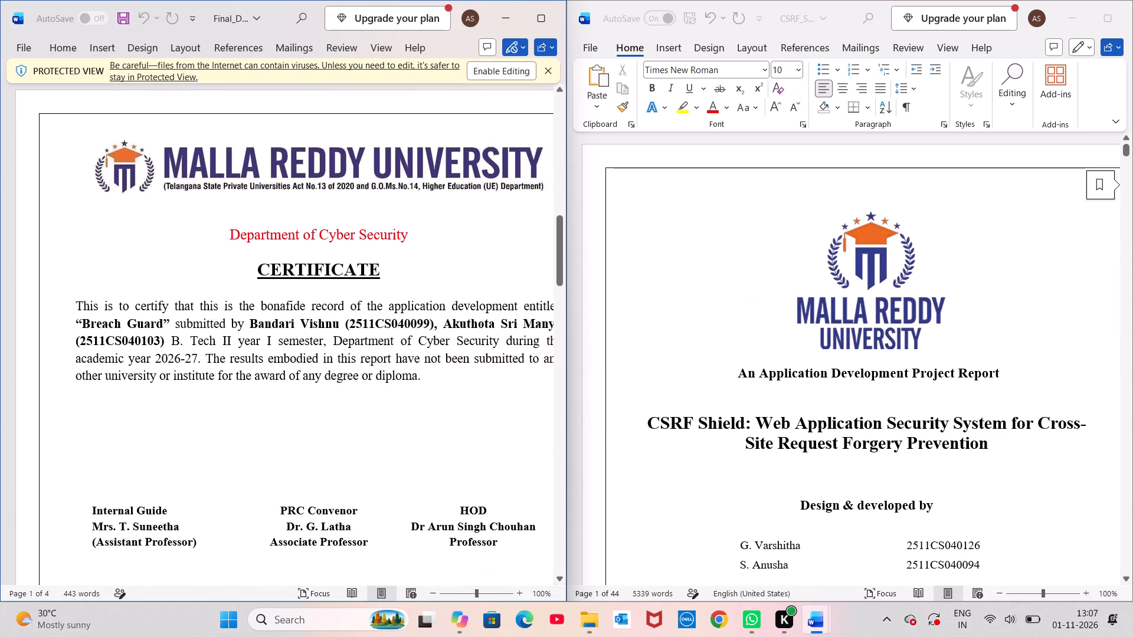
pyautogui.keyDown('ctrl'); pyautogui.scroll(-3, 363, 451); pyautogui.keyUp('ctrl')
pyautogui.scroll(-5, 679, 427)
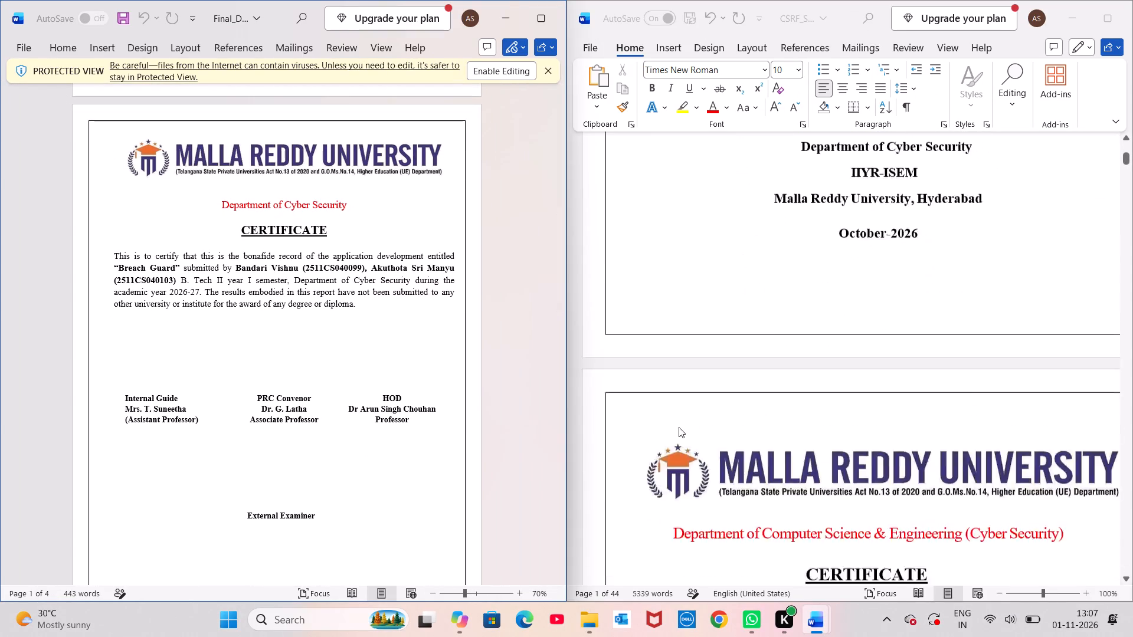
pyautogui.scroll(-2, 679, 427)
pyautogui.keyDown('ctrl'); pyautogui.scroll(-1, 679, 427); pyautogui.keyUp('ctrl')
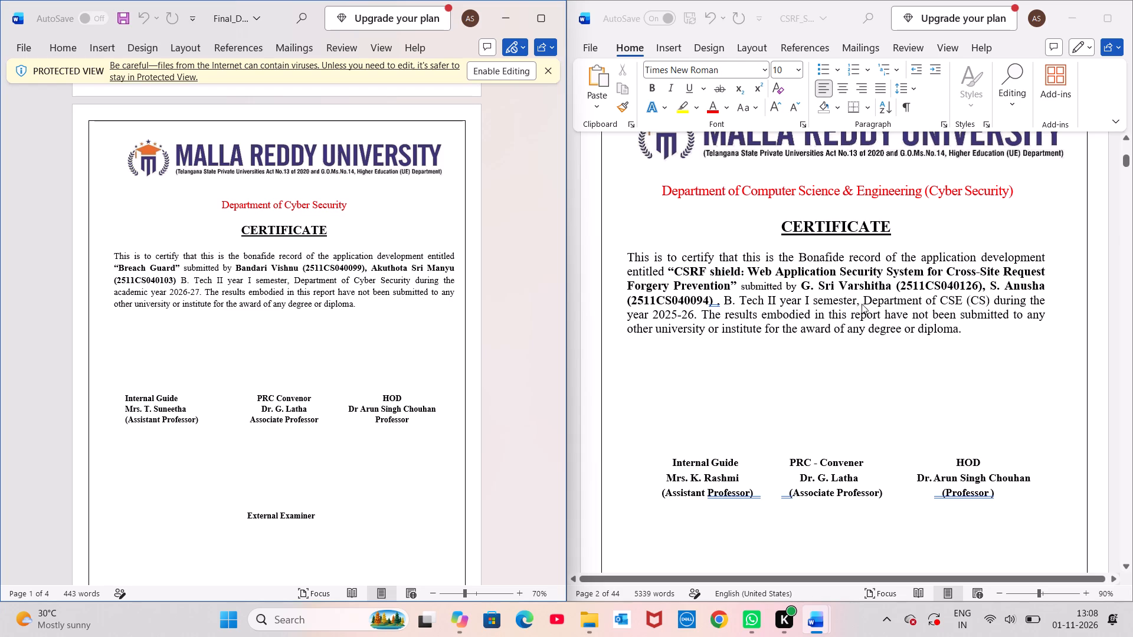
# Replace the department name CSE (CS) with Cyber Security in the CSRF Shield certificate paragraph.
pyautogui.click(962, 301)
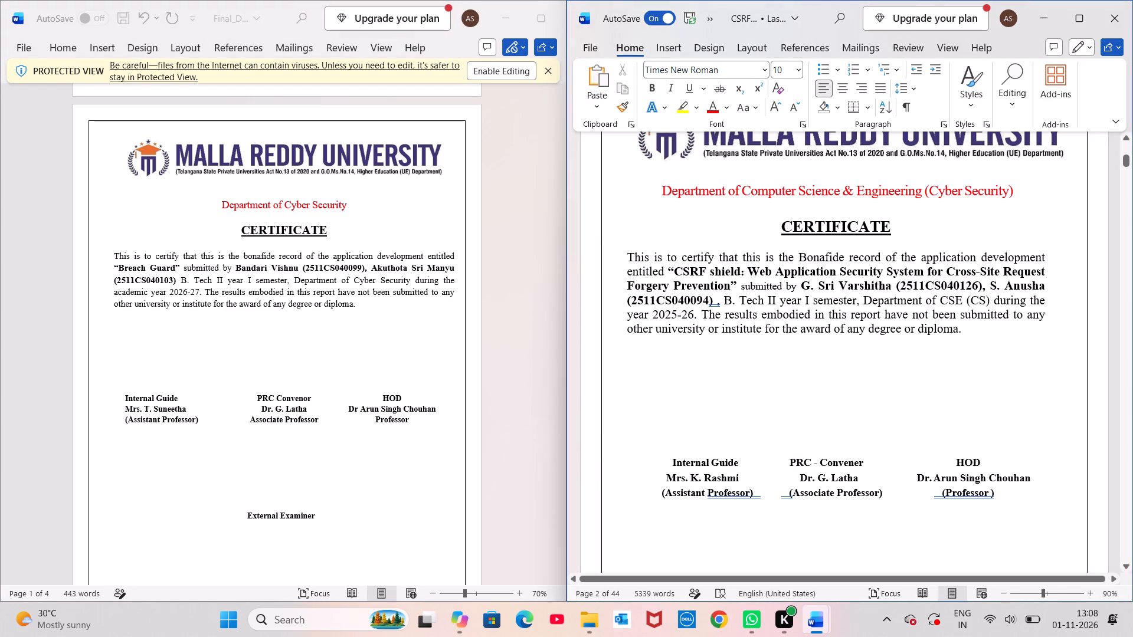
pyautogui.click(988, 301)
pyautogui.press('BackSpace')
pyautogui.press('BackSpace')
pyautogui.press('BackSpace')
pyautogui.press('BackSpace')
pyautogui.press('BackSpace')
pyautogui.press('BackSpace')
pyautogui.press('BackSpace')
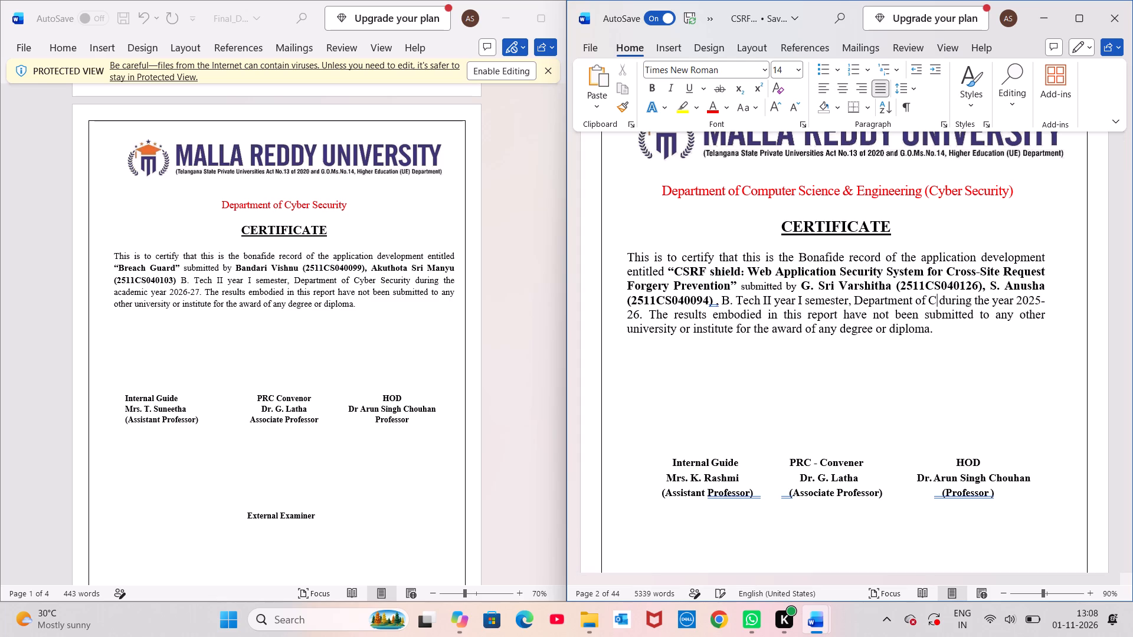
pyautogui.write('yber')
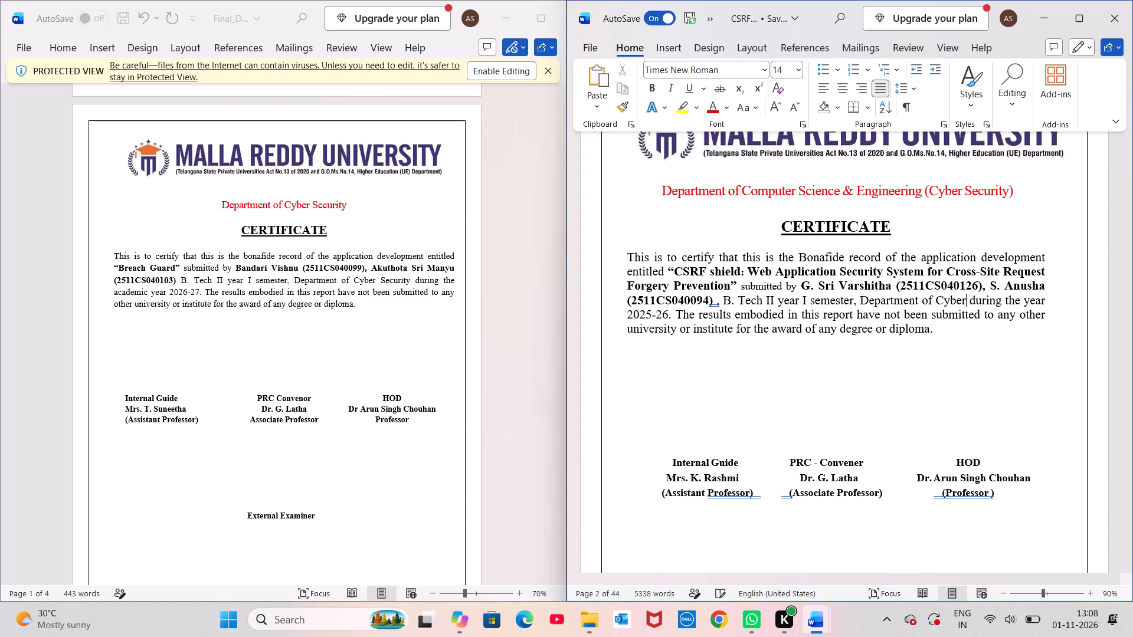
pyautogui.press('space')
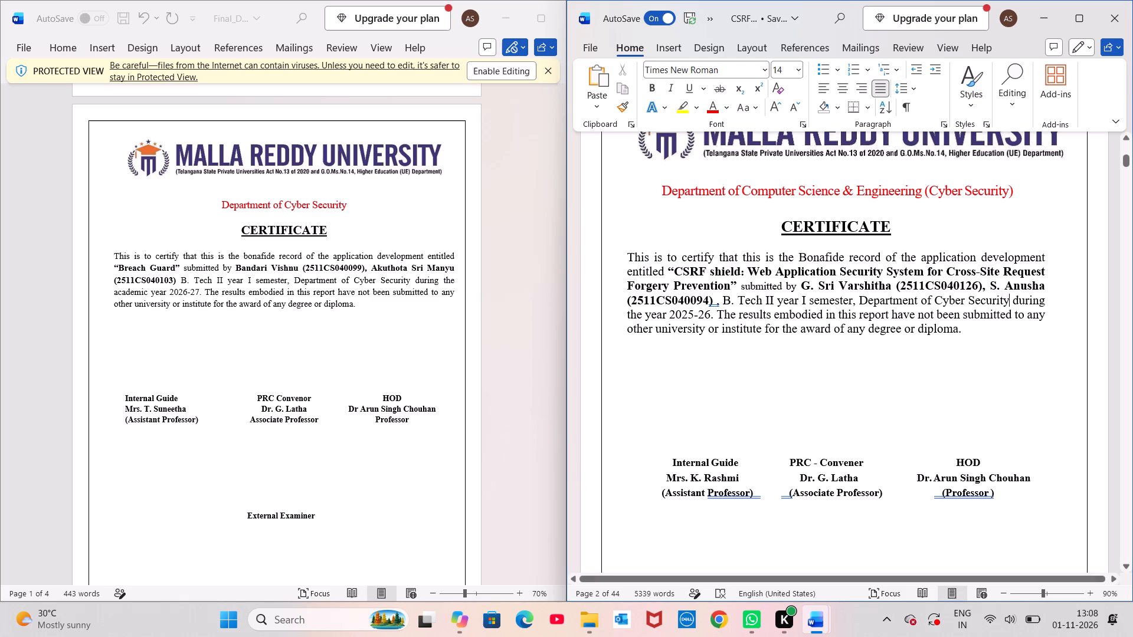
# Remove the extra space before the comma following the second student's roll number in the certificate paragraph.
pyautogui.click(718, 301)
pyautogui.press('Left')
pyautogui.press('BackSpace')
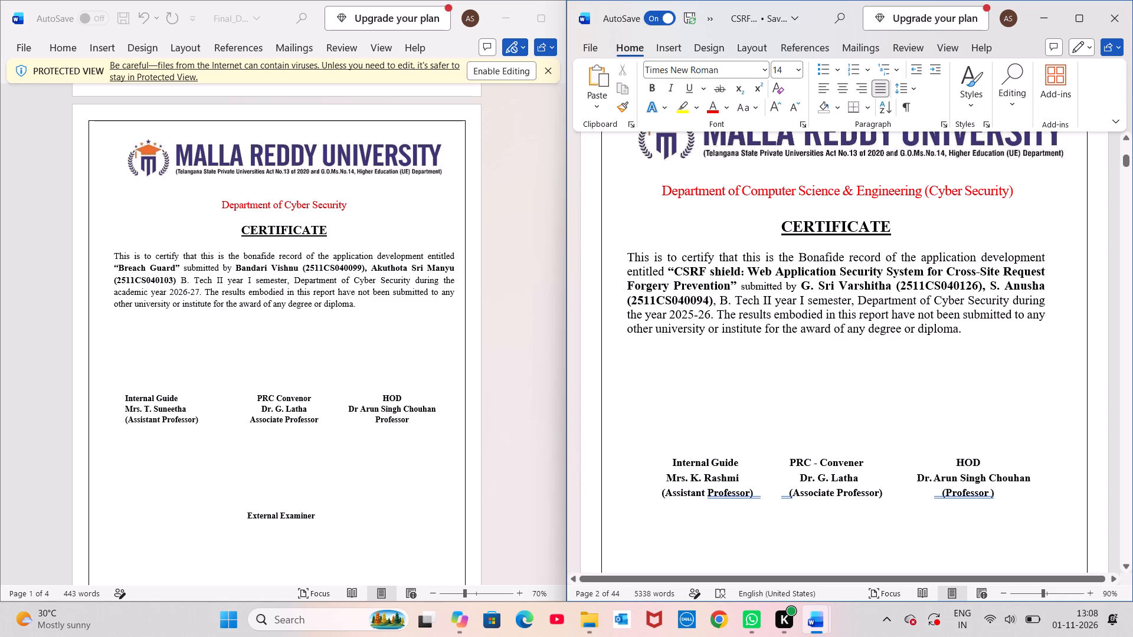
# Set the academic year in the CSRF Shield certificate paragraph to 2026-27.
pyautogui.click(710, 314)
pyautogui.press('BackSpace')
pyautogui.press('7')
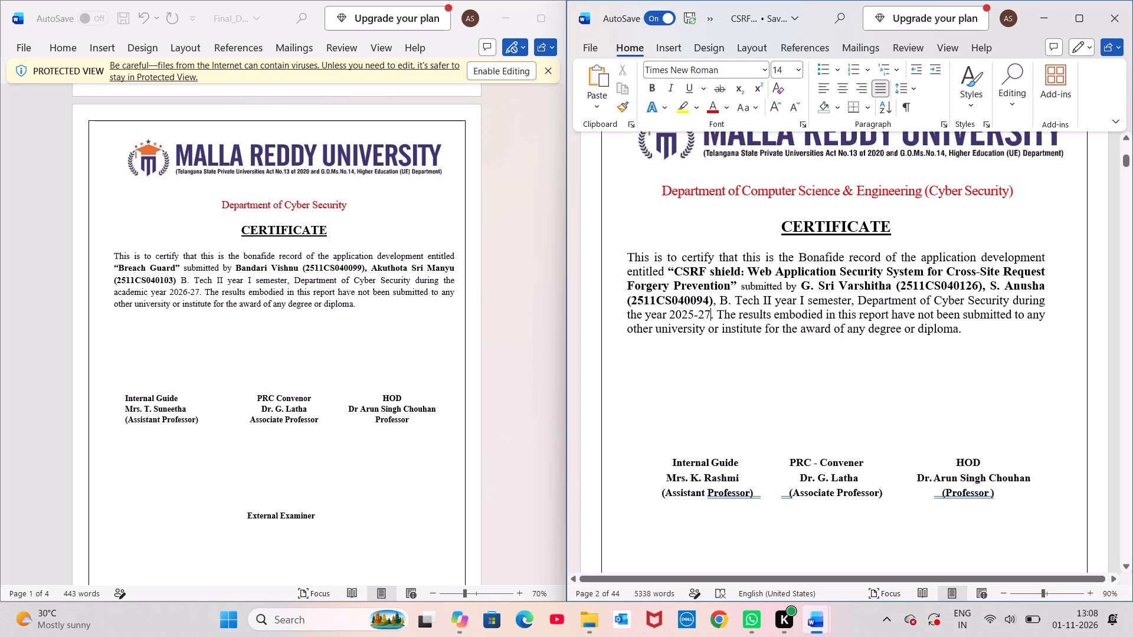
pyautogui.click(693, 311)
pyautogui.press('BackSpace')
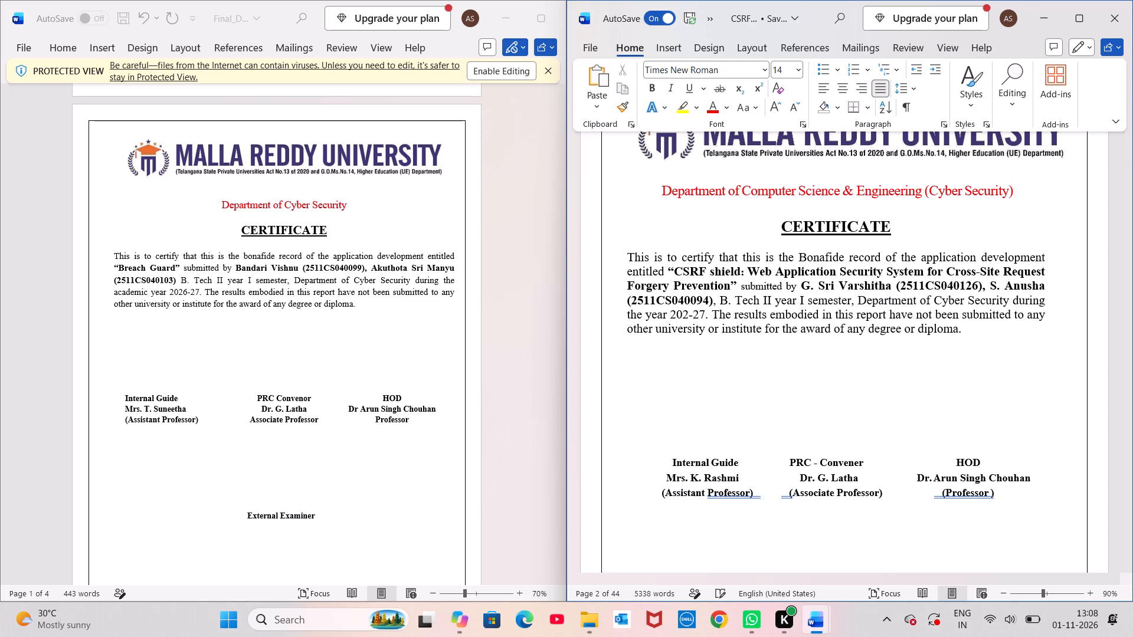
pyautogui.press('6')
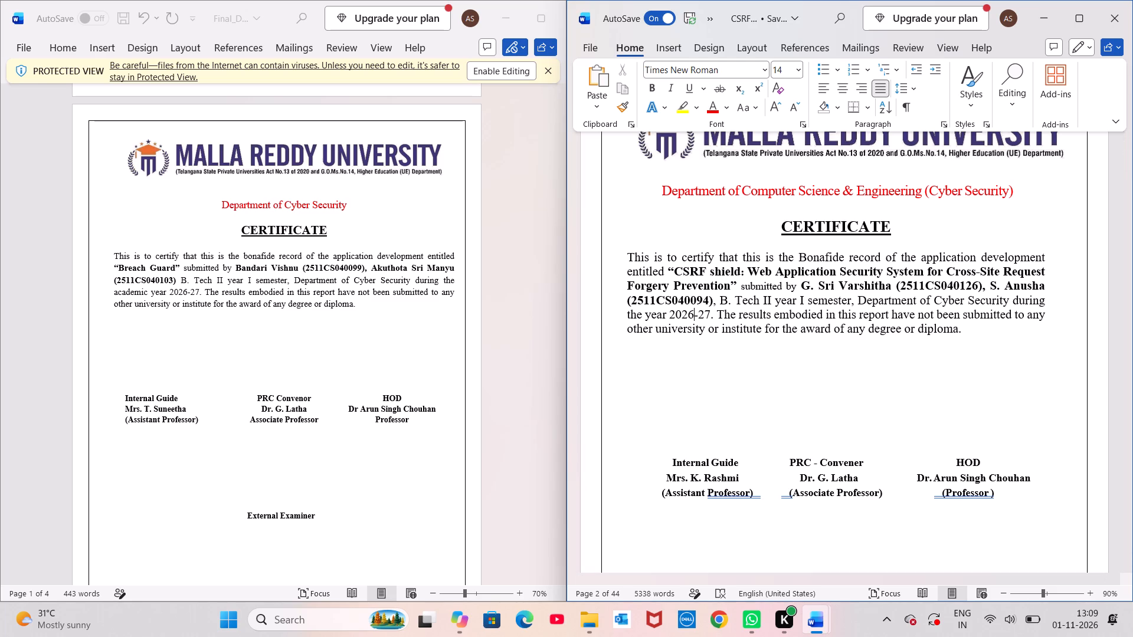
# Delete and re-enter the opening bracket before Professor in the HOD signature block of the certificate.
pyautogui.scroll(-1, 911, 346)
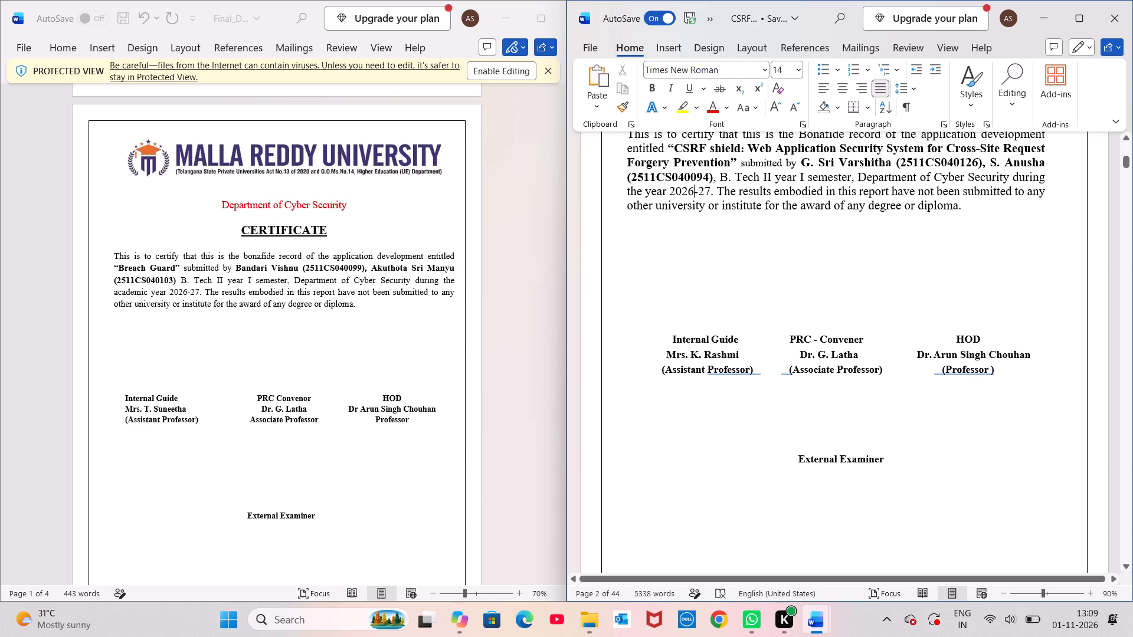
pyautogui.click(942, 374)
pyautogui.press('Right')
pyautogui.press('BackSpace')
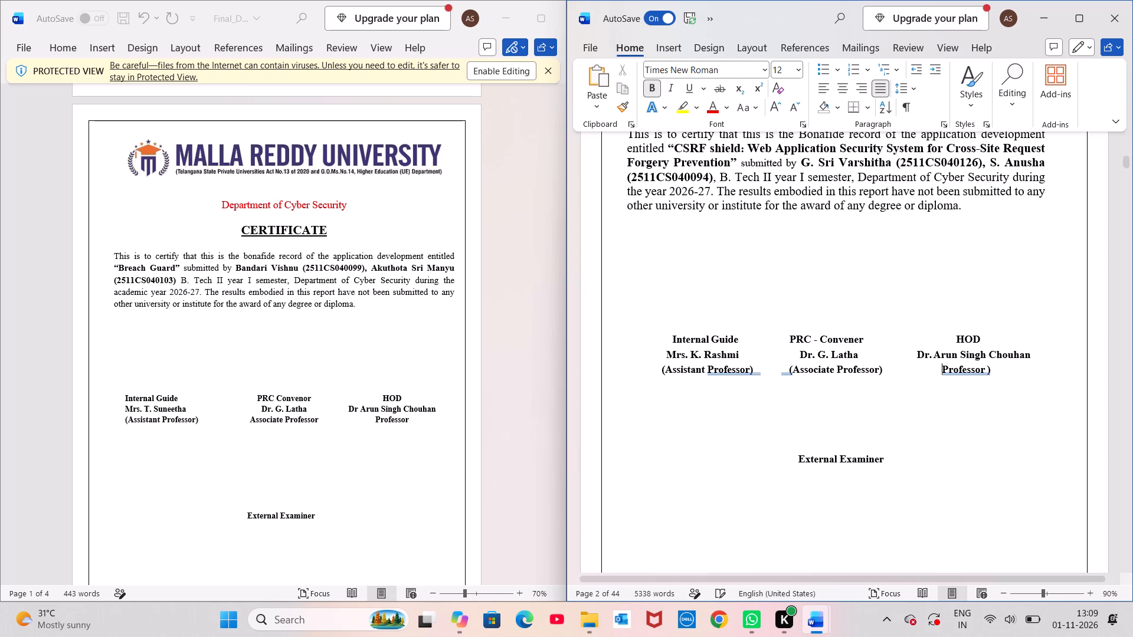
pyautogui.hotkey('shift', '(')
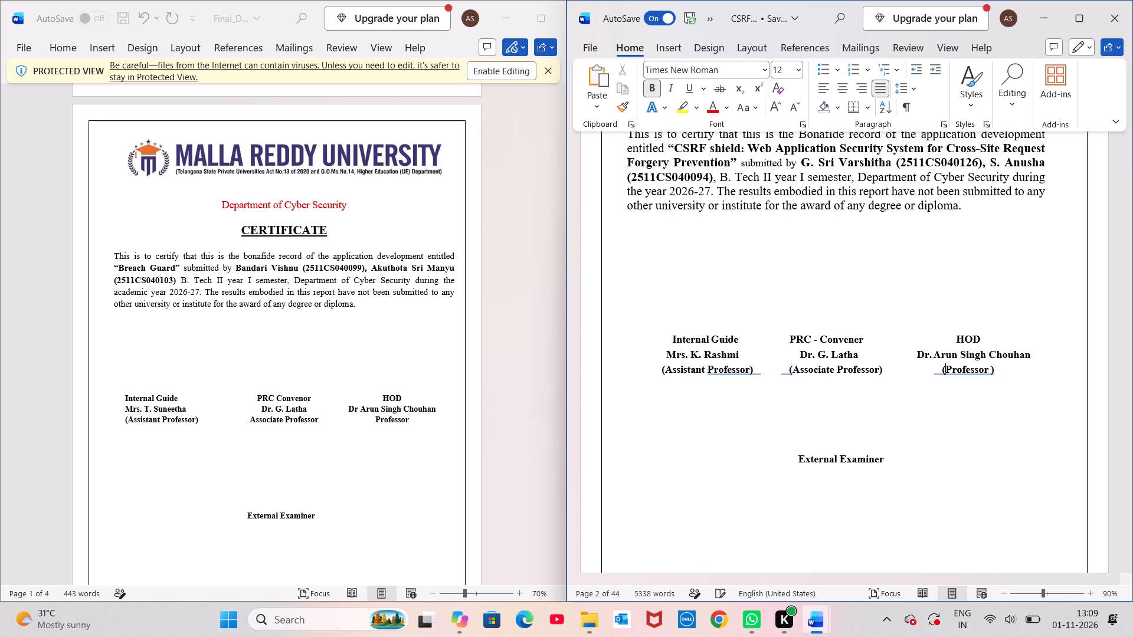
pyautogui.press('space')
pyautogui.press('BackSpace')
pyautogui.scroll(-1, 871, 431)
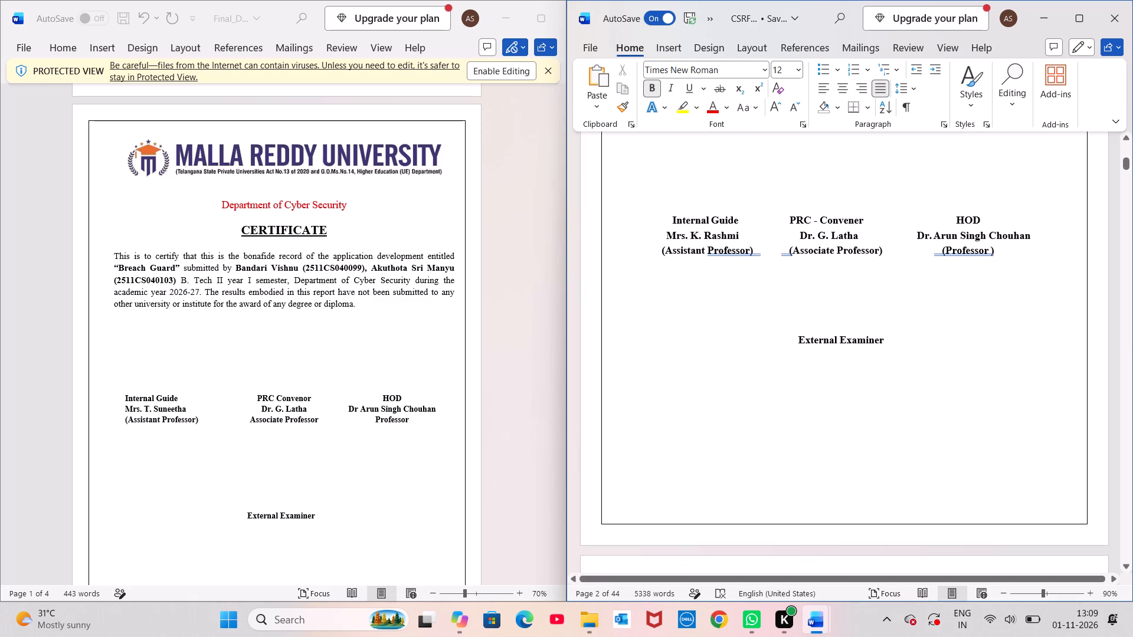
pyautogui.scroll(-1, 871, 431)
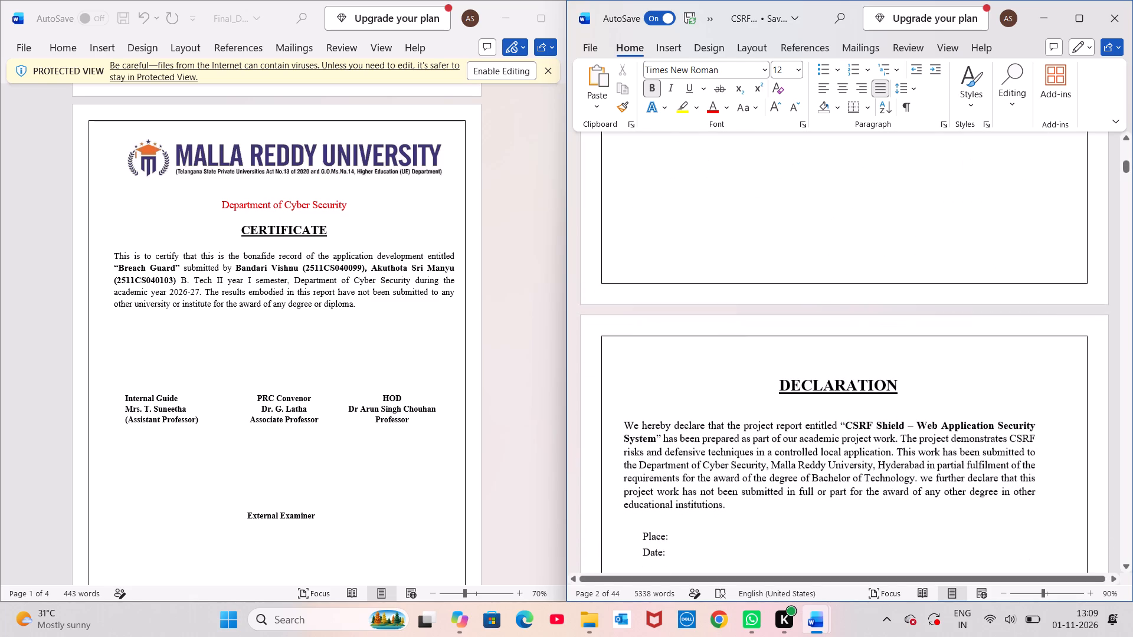
pyautogui.scroll(-1, 871, 431)
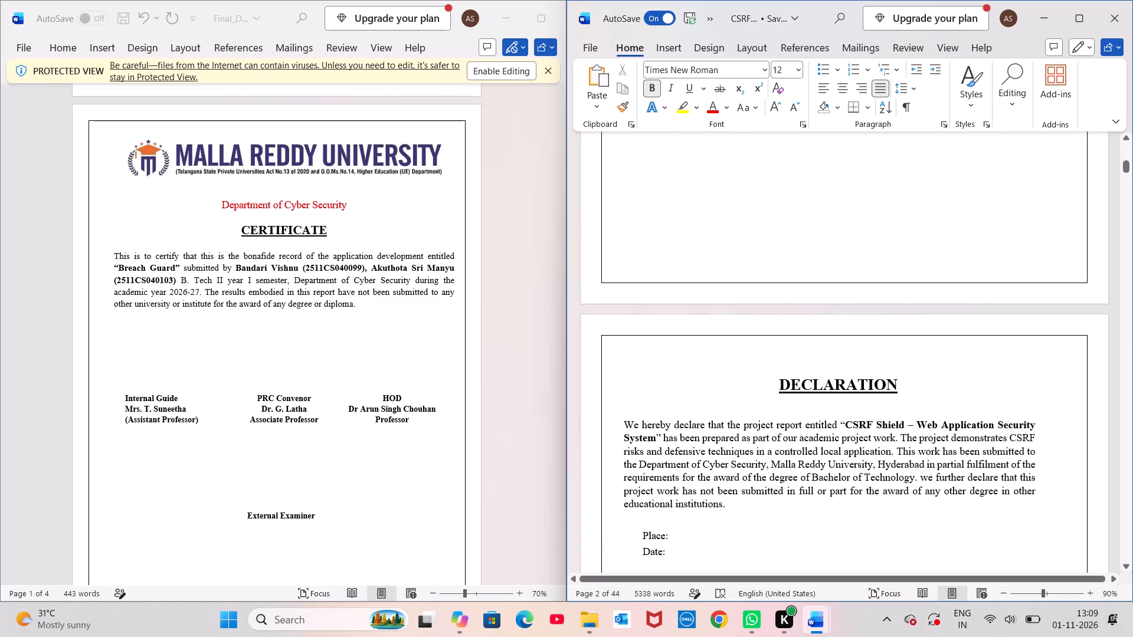
pyautogui.scroll(-3, 871, 431)
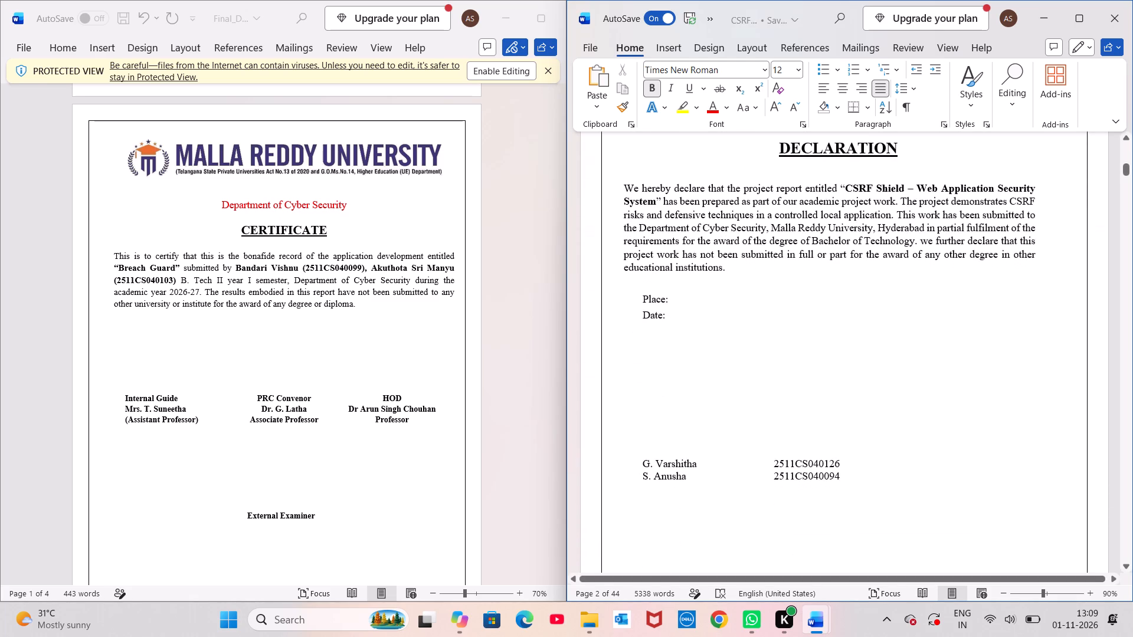
pyautogui.scroll(-4, 871, 431)
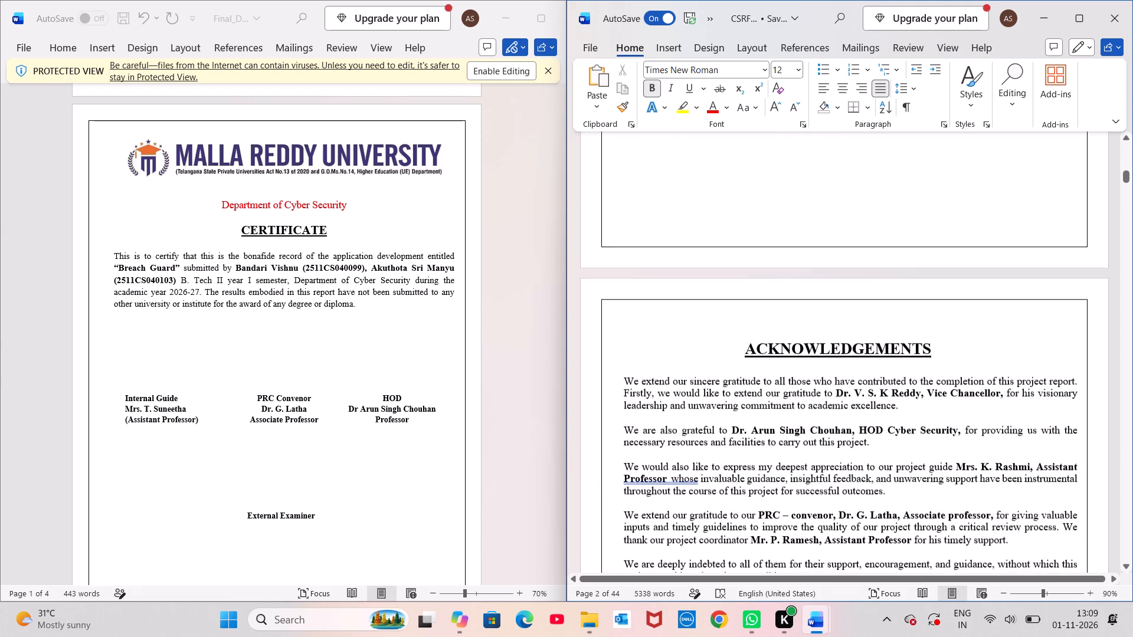
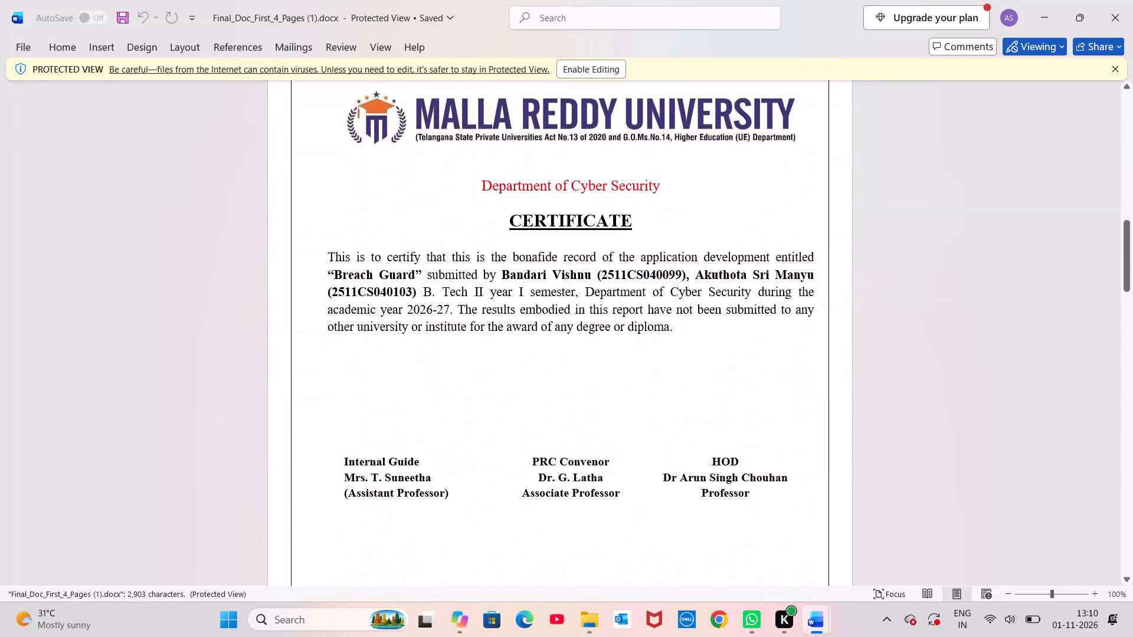
# Review the certificate page of the Breach Guard reference report, including its paragraph and signature block.
pyautogui.scroll(1, 687, 296)
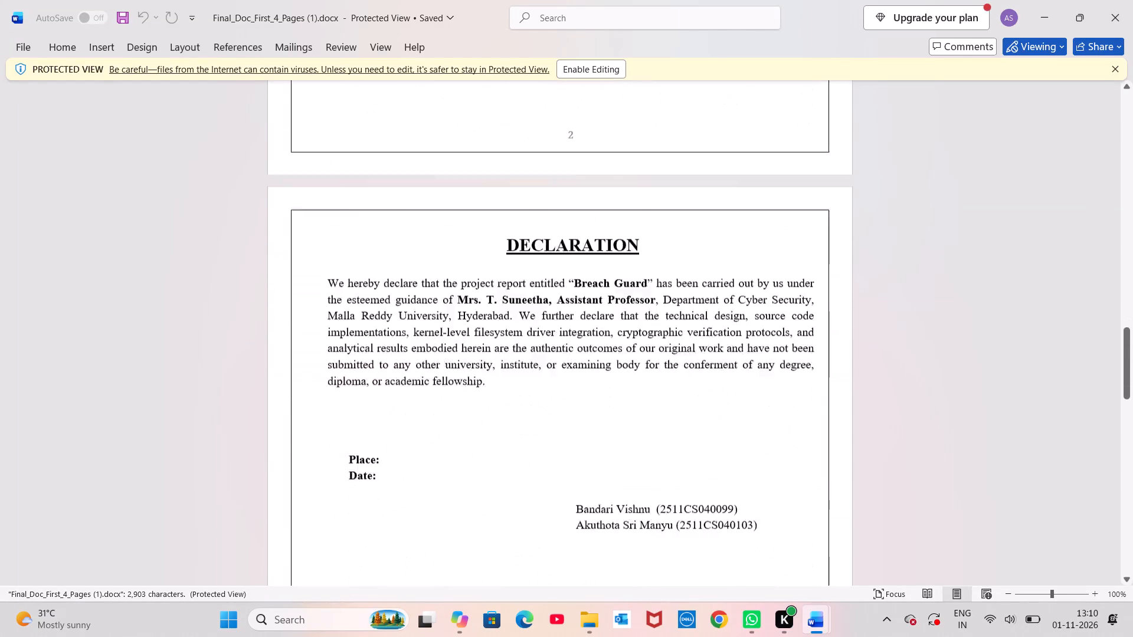
pyautogui.scroll(1, 687, 296)
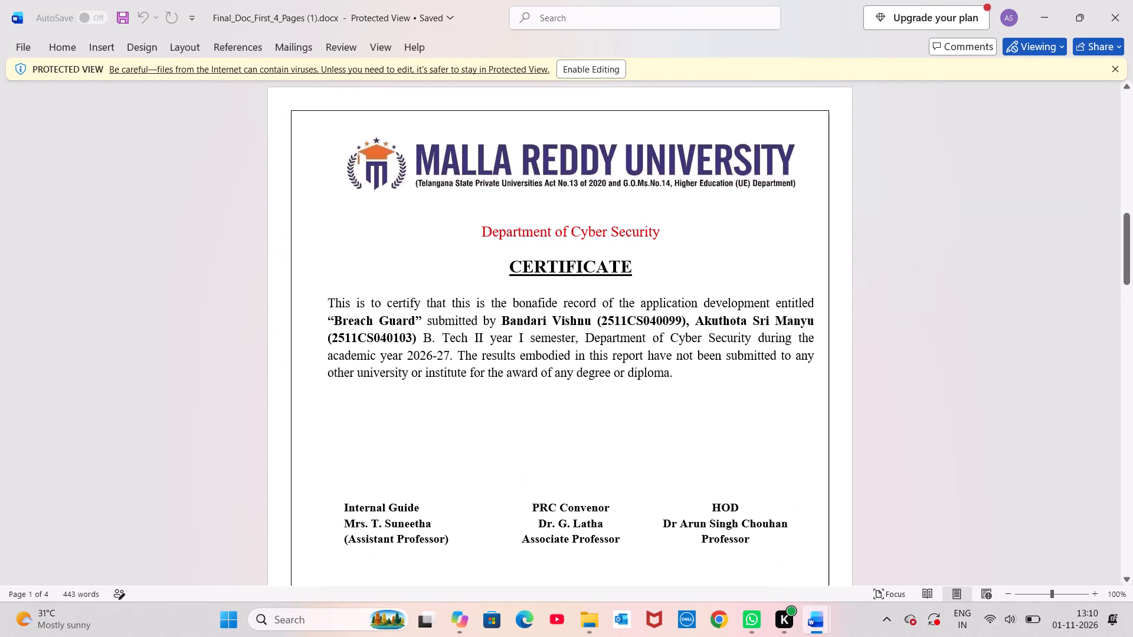
pyautogui.click(867, 550)
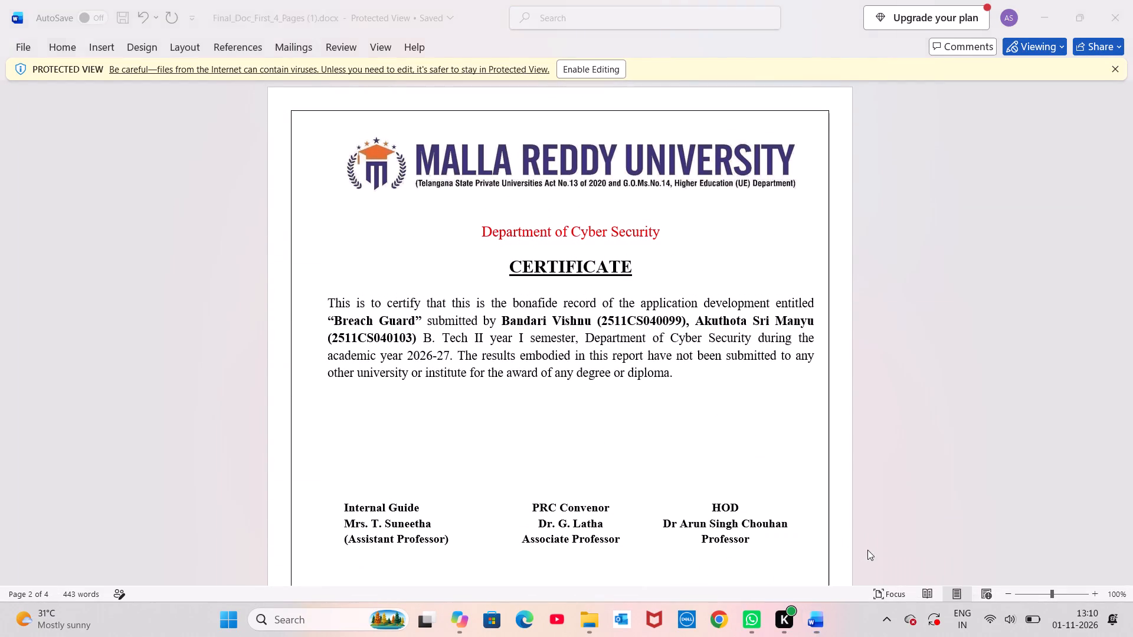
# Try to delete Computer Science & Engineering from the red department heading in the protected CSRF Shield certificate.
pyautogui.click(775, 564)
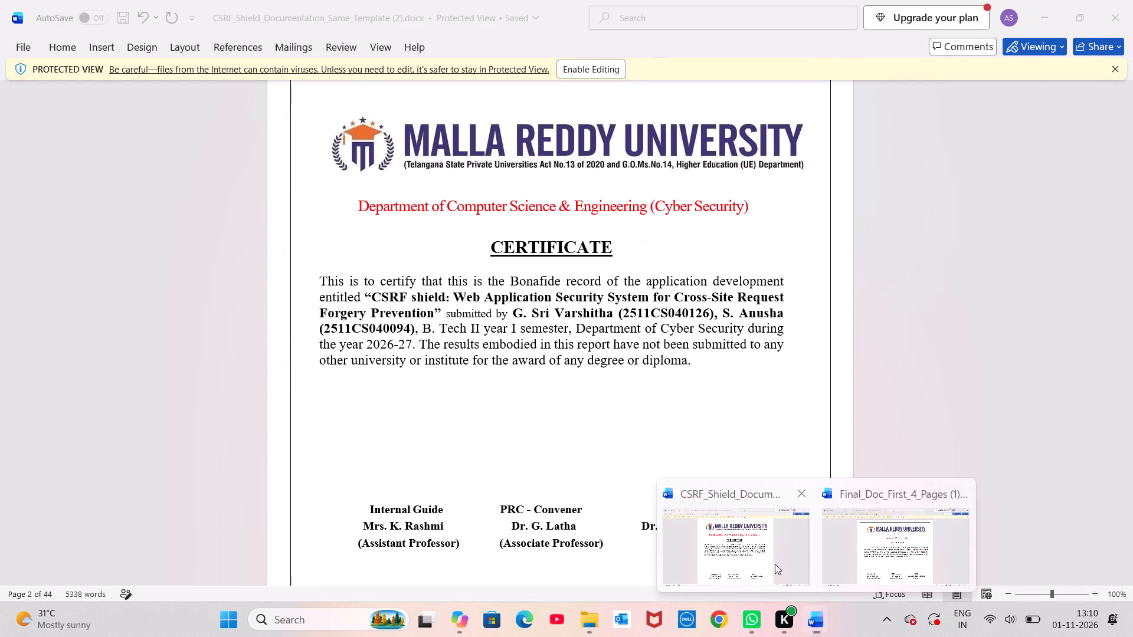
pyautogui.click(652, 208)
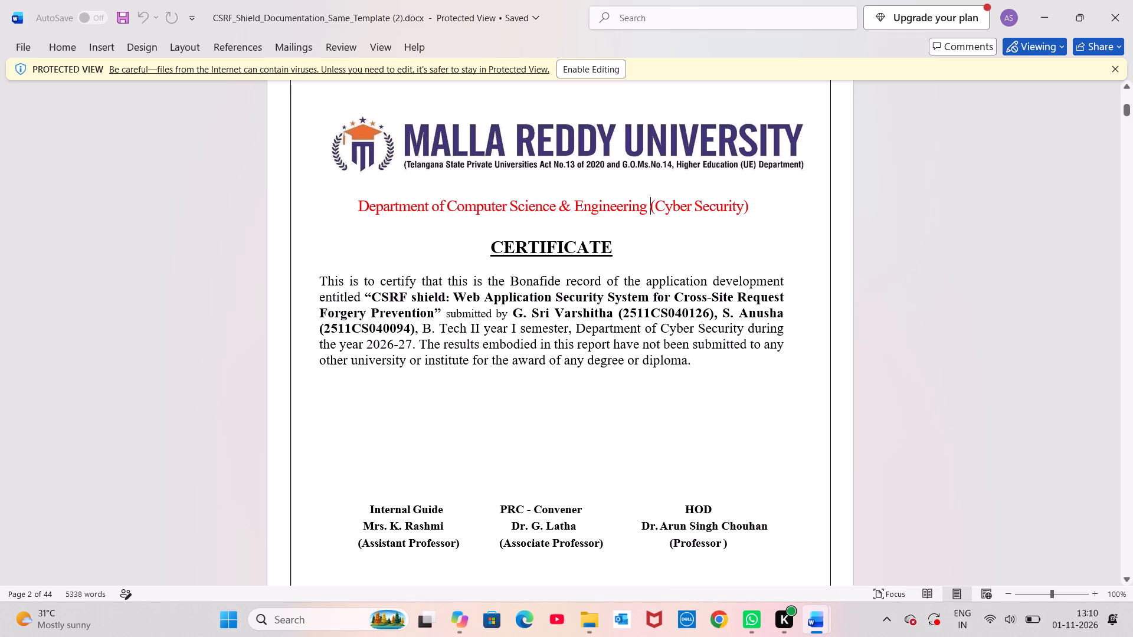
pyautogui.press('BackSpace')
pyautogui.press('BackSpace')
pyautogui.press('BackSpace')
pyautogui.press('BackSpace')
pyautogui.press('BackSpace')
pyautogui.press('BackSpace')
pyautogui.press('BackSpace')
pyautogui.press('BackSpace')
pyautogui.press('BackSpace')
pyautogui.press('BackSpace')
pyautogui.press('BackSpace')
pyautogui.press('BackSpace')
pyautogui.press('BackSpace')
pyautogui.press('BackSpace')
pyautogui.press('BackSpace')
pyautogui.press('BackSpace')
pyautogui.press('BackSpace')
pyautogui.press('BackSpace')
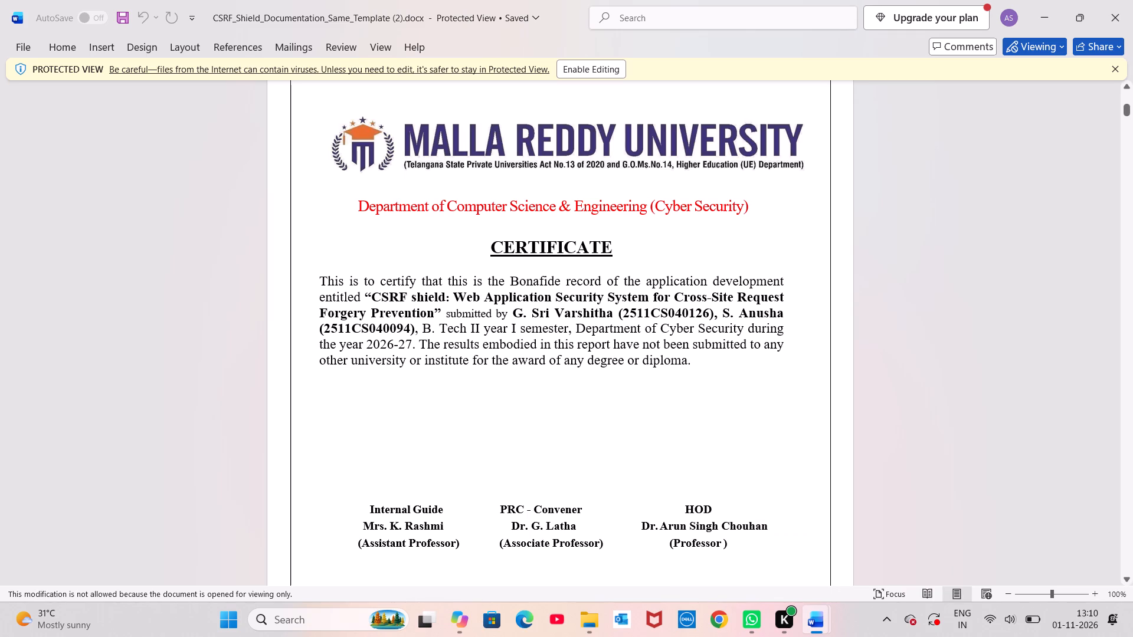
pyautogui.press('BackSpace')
# Enable editing of the CSRF Shield document and undo the accidental deletion on its cover page.
pyautogui.click(588, 67)
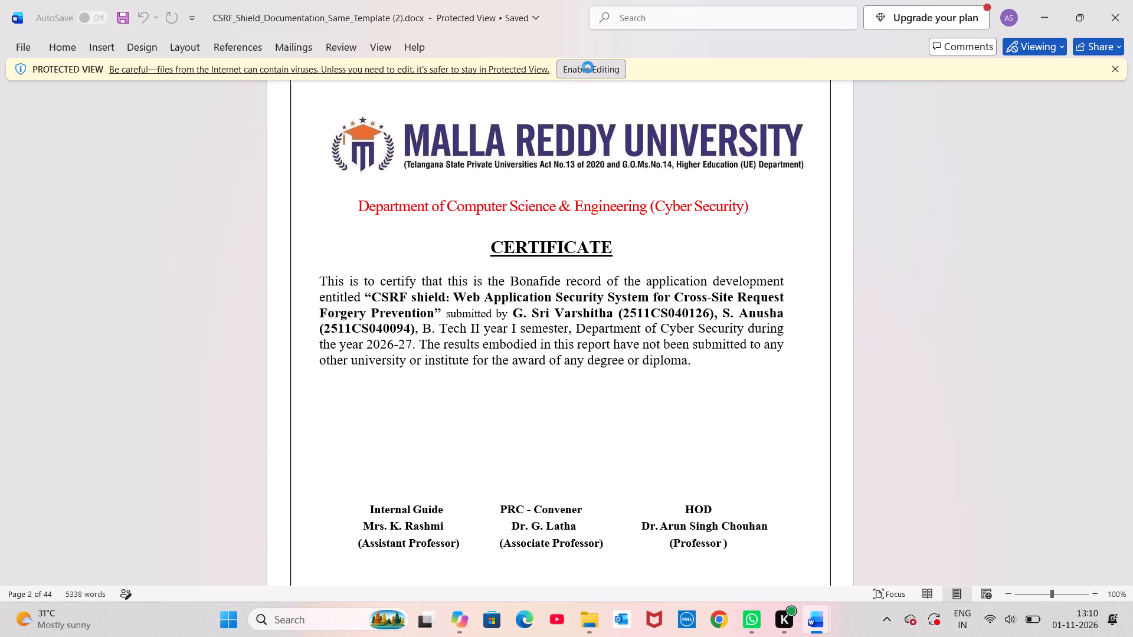
pyautogui.press('BackSpace')
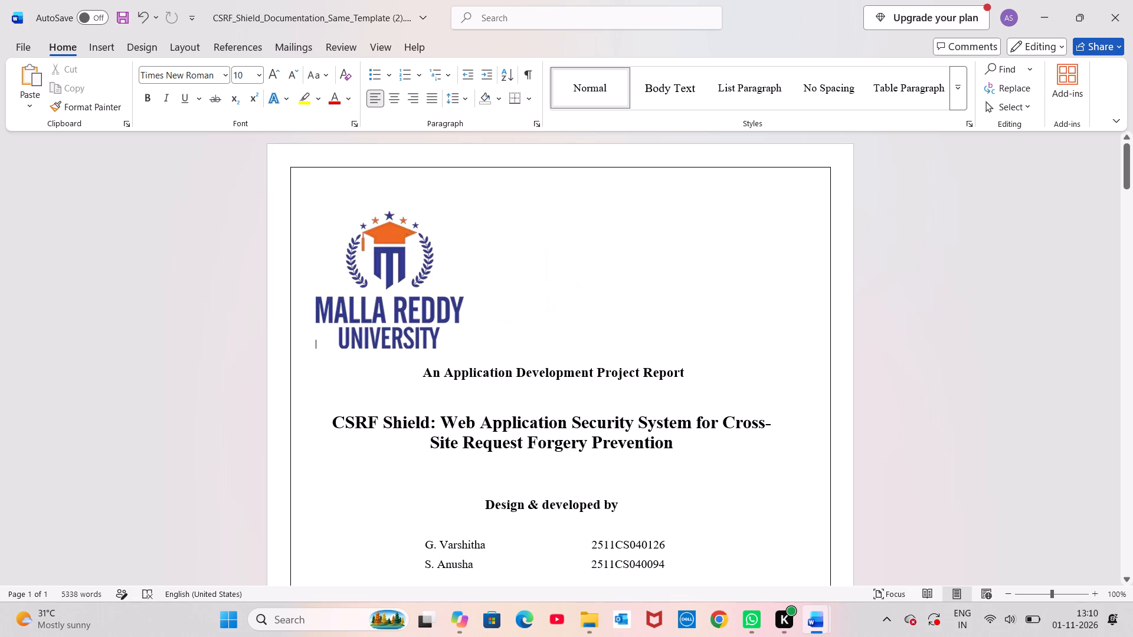
pyautogui.hotkey('ctrl', 'z')
# Delete Computer Science & Engineering from the red department heading on the CSRF Shield certificate page.
pyautogui.scroll(-6, 647, 193)
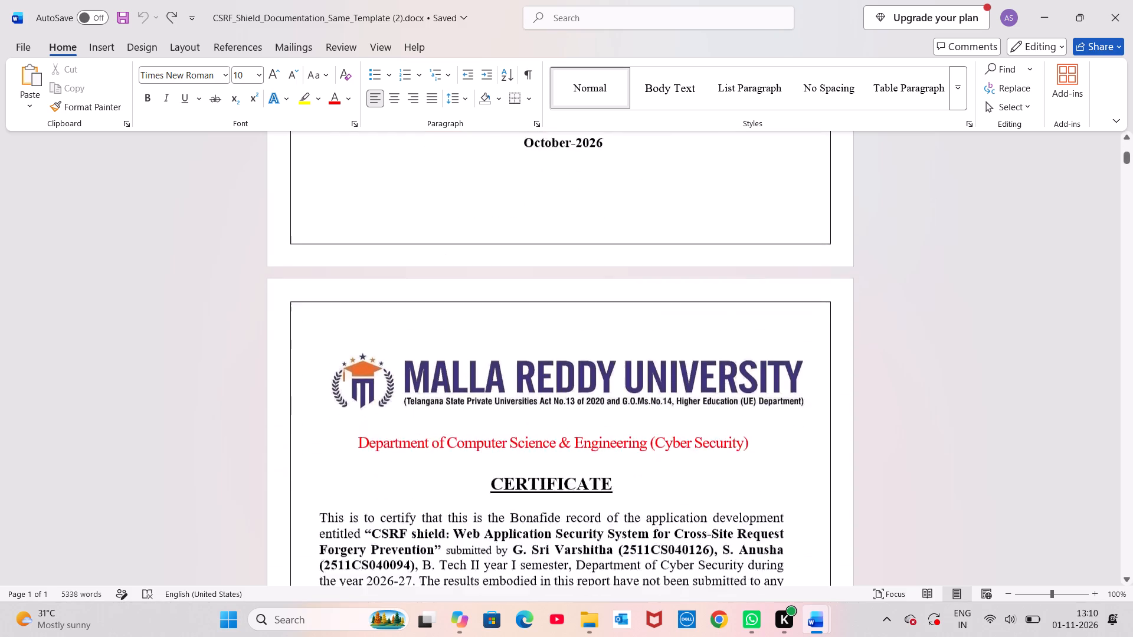
pyautogui.scroll(-2, 647, 193)
pyautogui.click(651, 320)
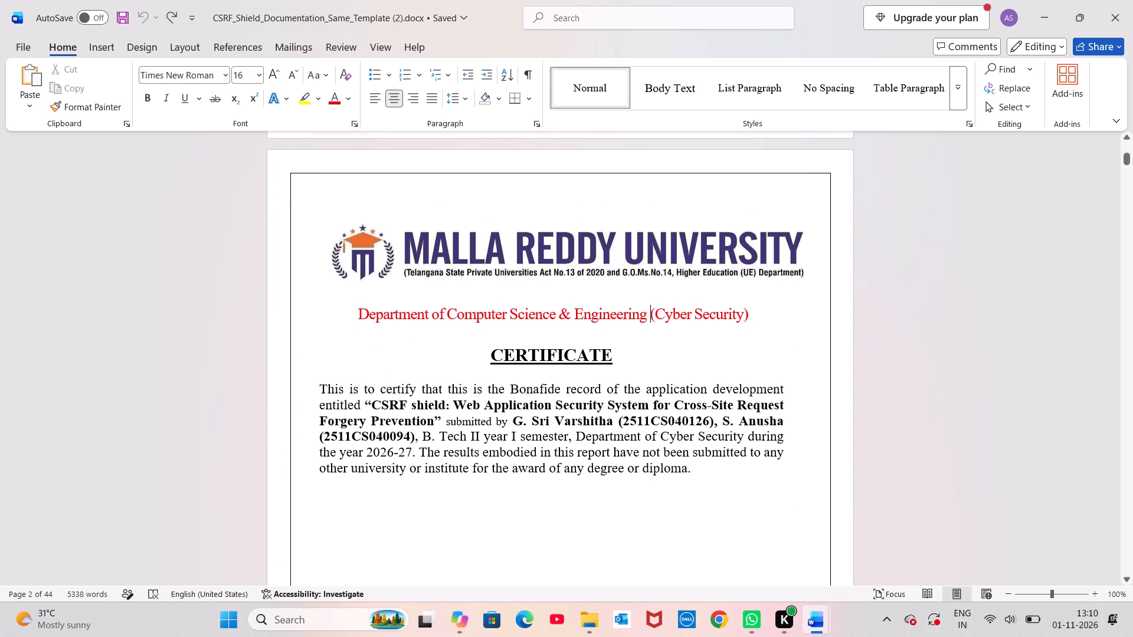
pyautogui.press('BackSpace')
pyautogui.press('BackSpace')
pyautogui.press('BackSpace')
pyautogui.press('BackSpace')
pyautogui.press('BackSpace')
pyautogui.press('BackSpace')
pyautogui.press('BackSpace')
pyautogui.press('BackSpace')
pyautogui.press('BackSpace')
pyautogui.press('BackSpace')
pyautogui.press('BackSpace')
pyautogui.press('BackSpace')
pyautogui.press('BackSpace')
pyautogui.press('BackSpace')
pyautogui.press('BackSpace')
pyautogui.press('BackSpace')
pyautogui.press('BackSpace')
pyautogui.press('BackSpace')
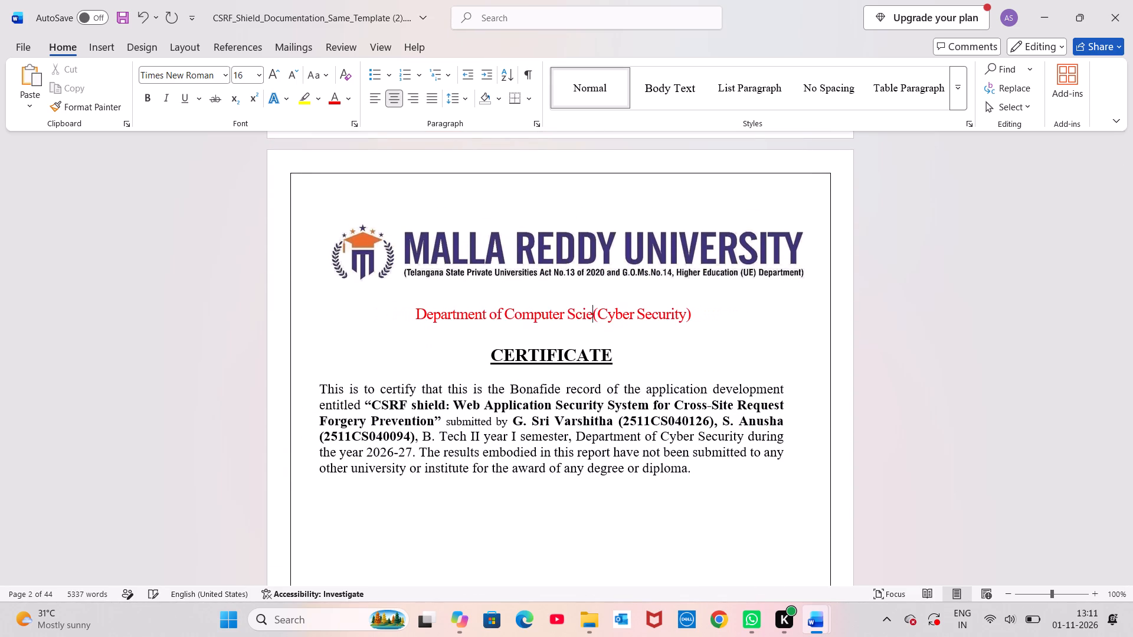
pyautogui.press('BackSpace')
pyautogui.press('BackSpace')
pyautogui.press('BackSpace')
pyautogui.press('BackSpace')
pyautogui.press('BackSpace')
pyautogui.press('BackSpace')
pyautogui.press('BackSpace')
pyautogui.press('BackSpace')
pyautogui.press('BackSpace')
pyautogui.press('BackSpace')
pyautogui.press('BackSpace')
pyautogui.press('BackSpace')
pyautogui.press('BackSpace')
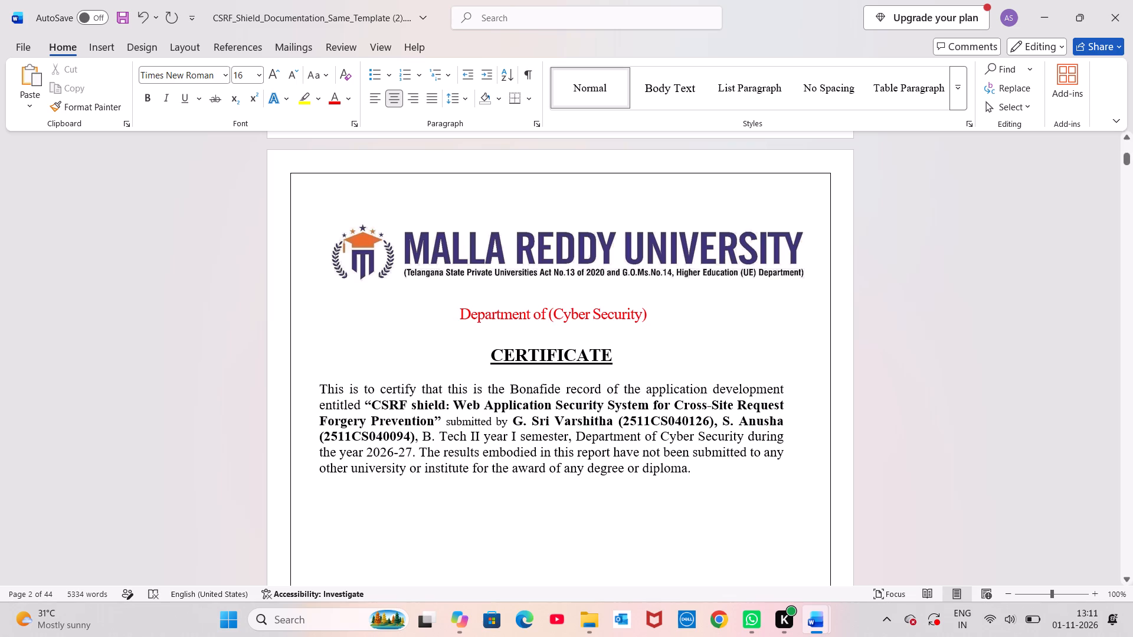
# Remove the opening and closing brackets around Cyber Security in the certificate's department heading.
pyautogui.press('Right')
pyautogui.press('BackSpace')
pyautogui.press('Right')
pyautogui.press('Right')
pyautogui.press('Right')
pyautogui.press('Right')
pyautogui.press('Right')
pyautogui.press('Right')
pyautogui.press('Right')
pyautogui.press('Right')
pyautogui.press('Right')
pyautogui.press('Right')
pyautogui.press('Right')
pyautogui.press('Right')
pyautogui.press('Right')
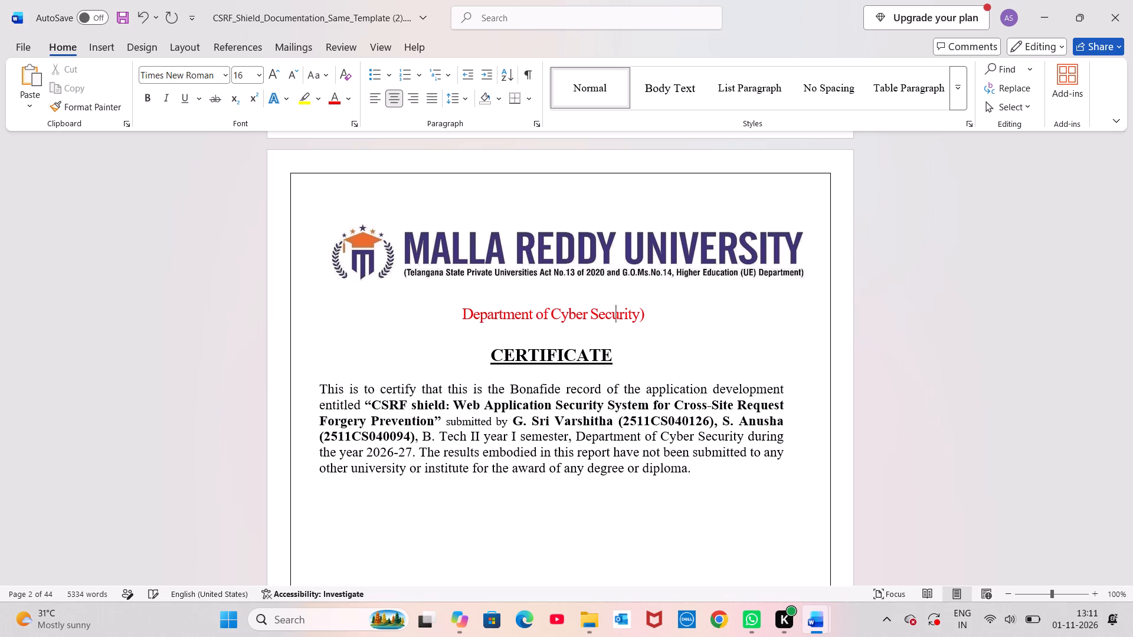
pyautogui.press('Right')
pyautogui.press('Right')
pyautogui.press('BackSpace')
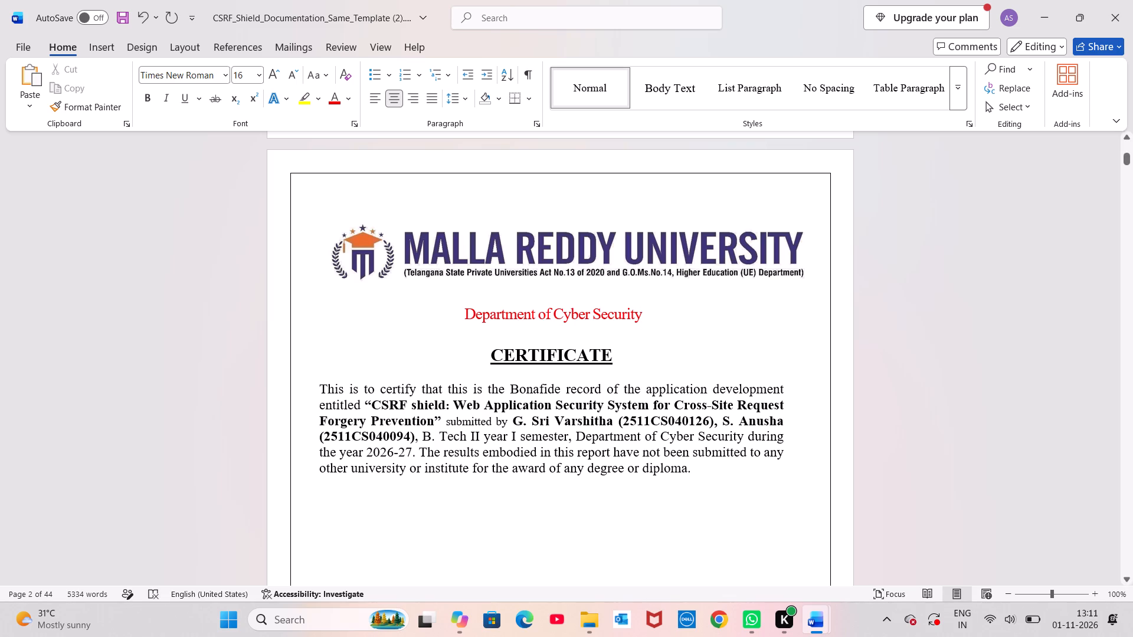
# Shift the certificate's department heading slightly to the right with four leading spaces and save the document.
pyautogui.click(466, 316)
pyautogui.press('space')
pyautogui.press('space')
pyautogui.press('space')
pyautogui.press('space')
pyautogui.press('space')
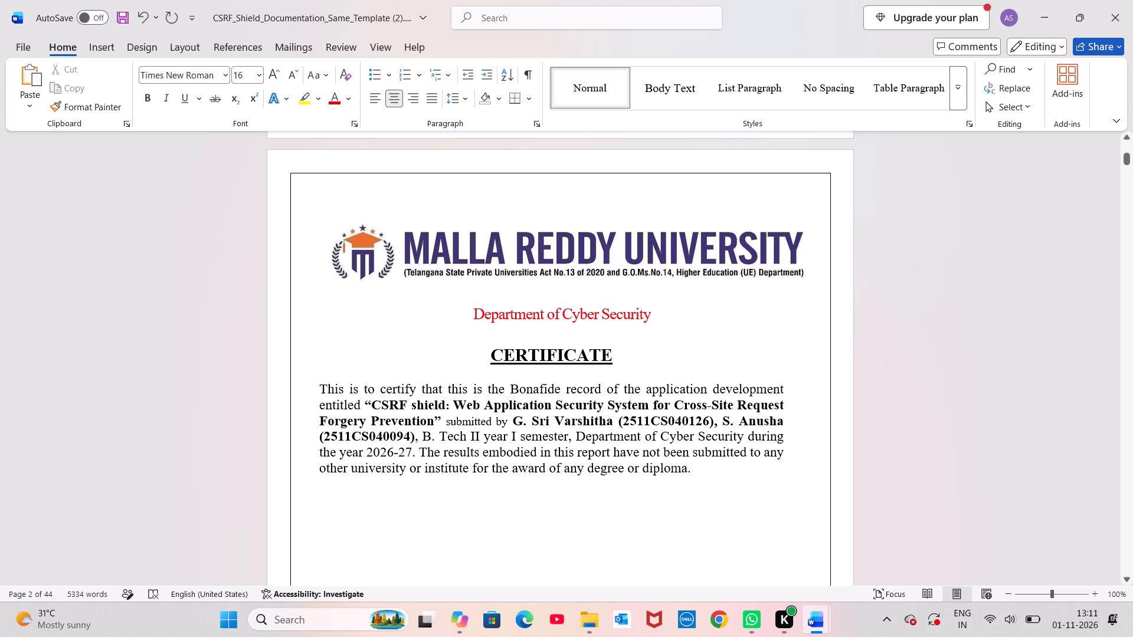
pyautogui.press('BackSpace')
pyautogui.hotkey('ctrl', 's')
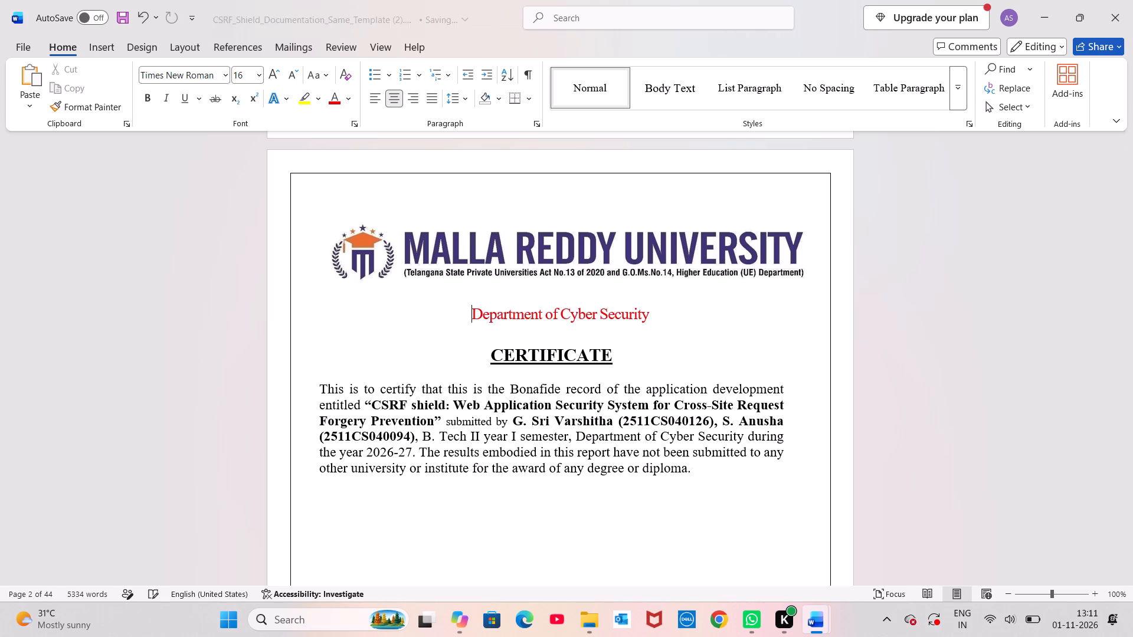
pyautogui.hotkey('ctrl', 's')
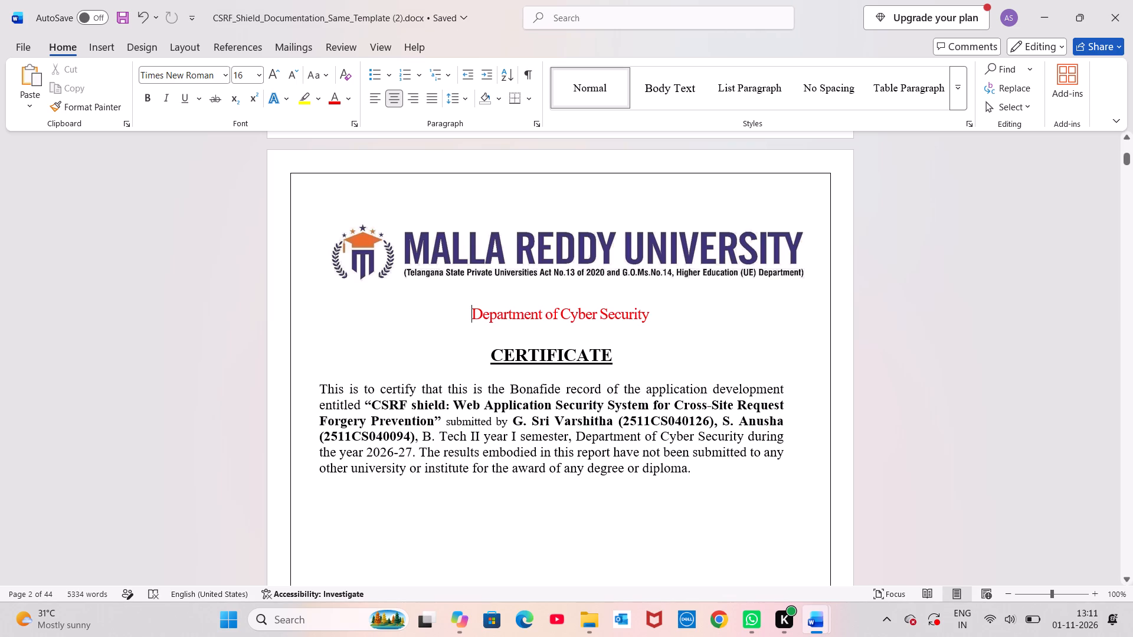
# Review the CSRF Shield cover page and the certificate heading for correct text and alignment.
pyautogui.scroll(-1, 551, 414)
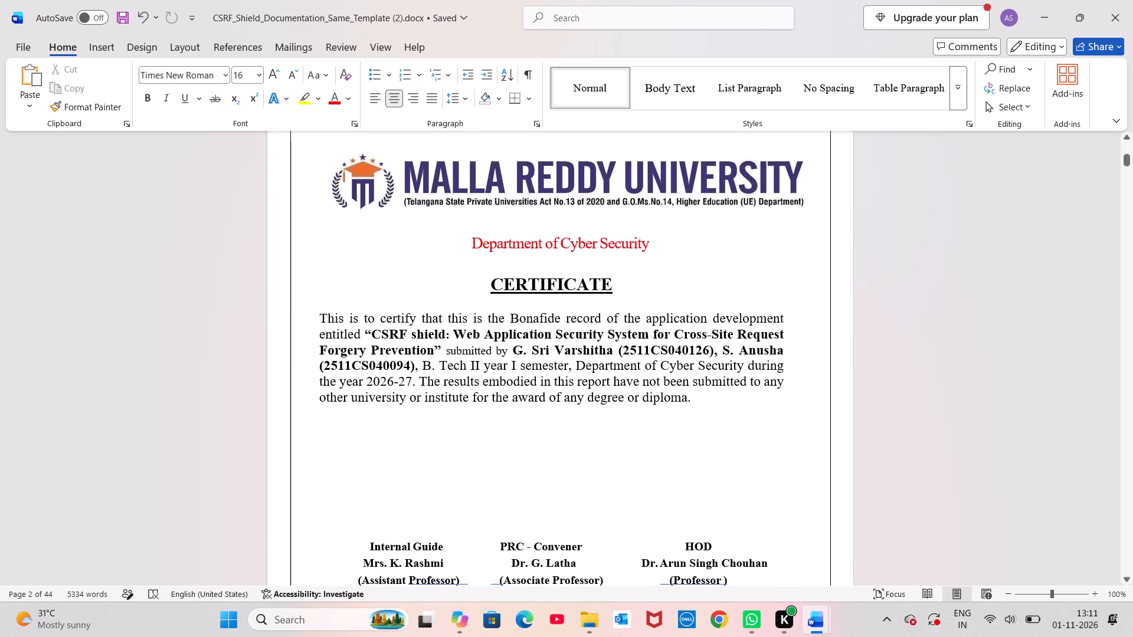
pyautogui.scroll(5, 556, 316)
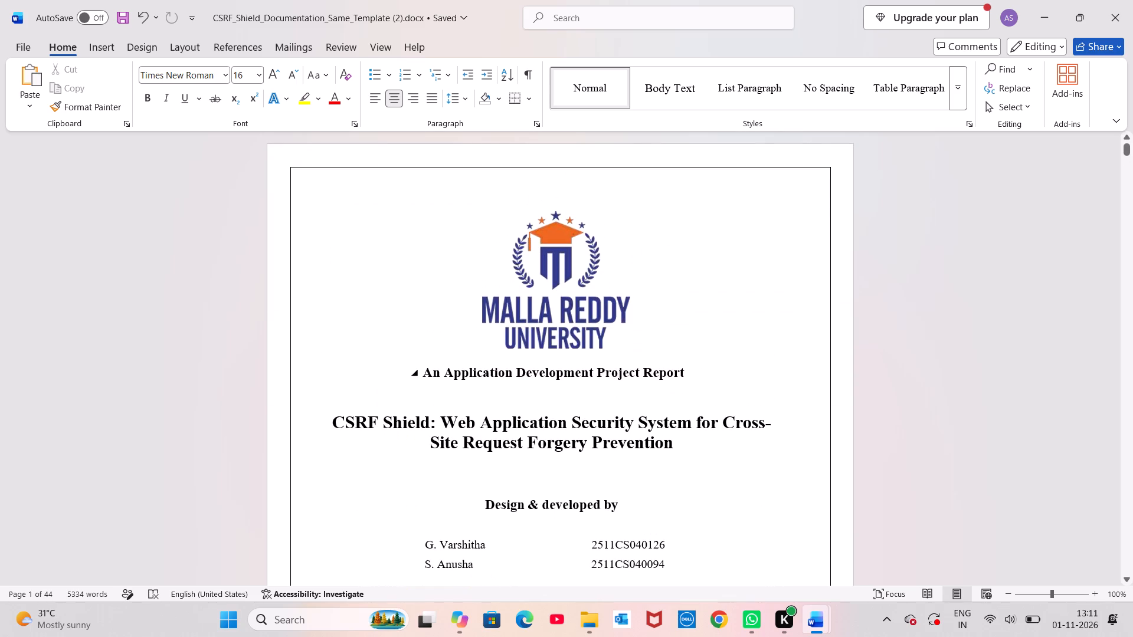
pyautogui.scroll(-4, 601, 416)
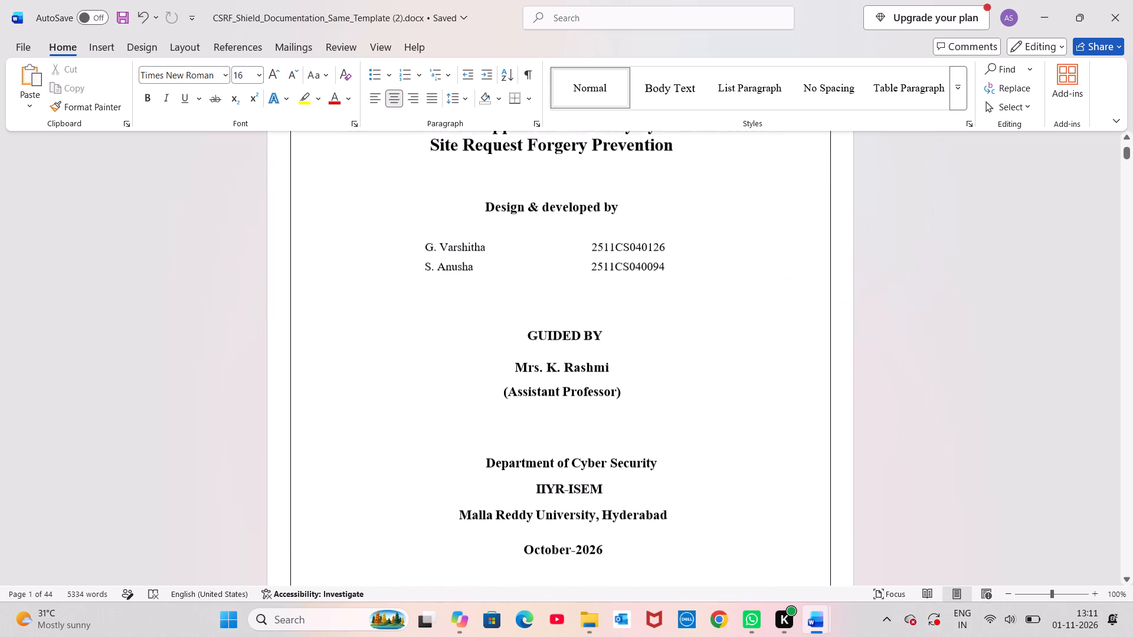
pyautogui.scroll(-3, 601, 416)
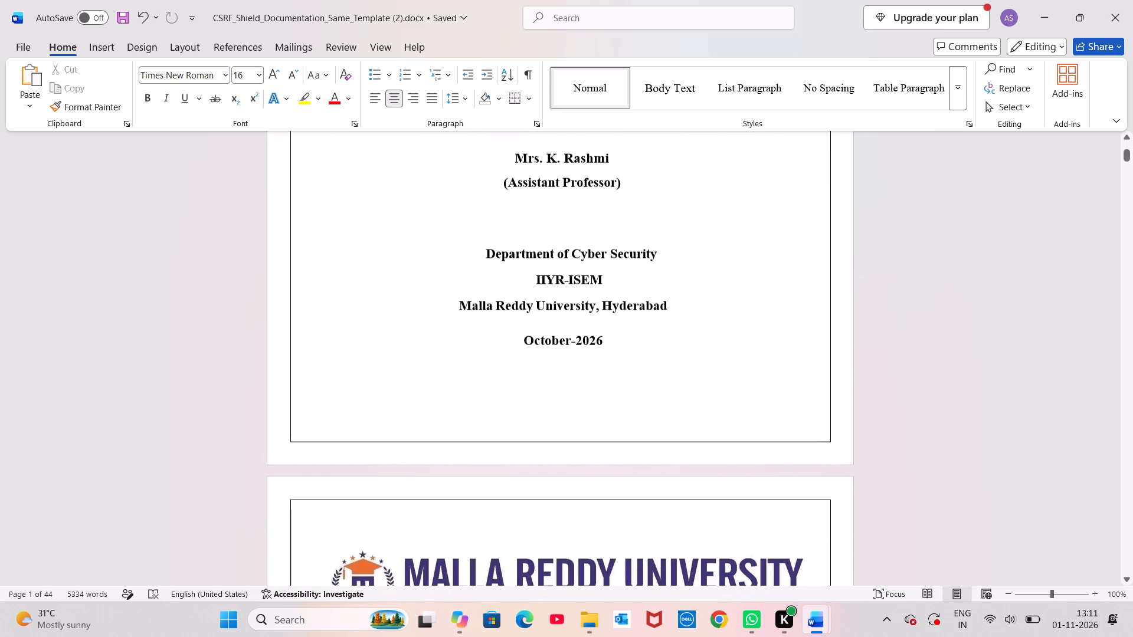
pyautogui.scroll(-3, 601, 416)
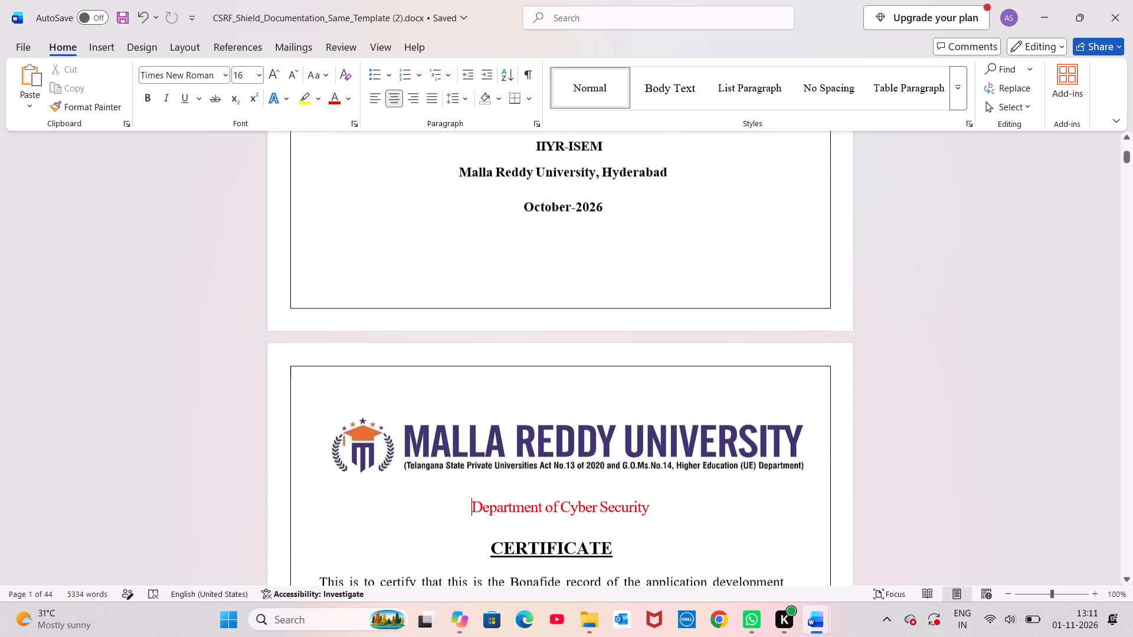
pyautogui.scroll(-2, 601, 416)
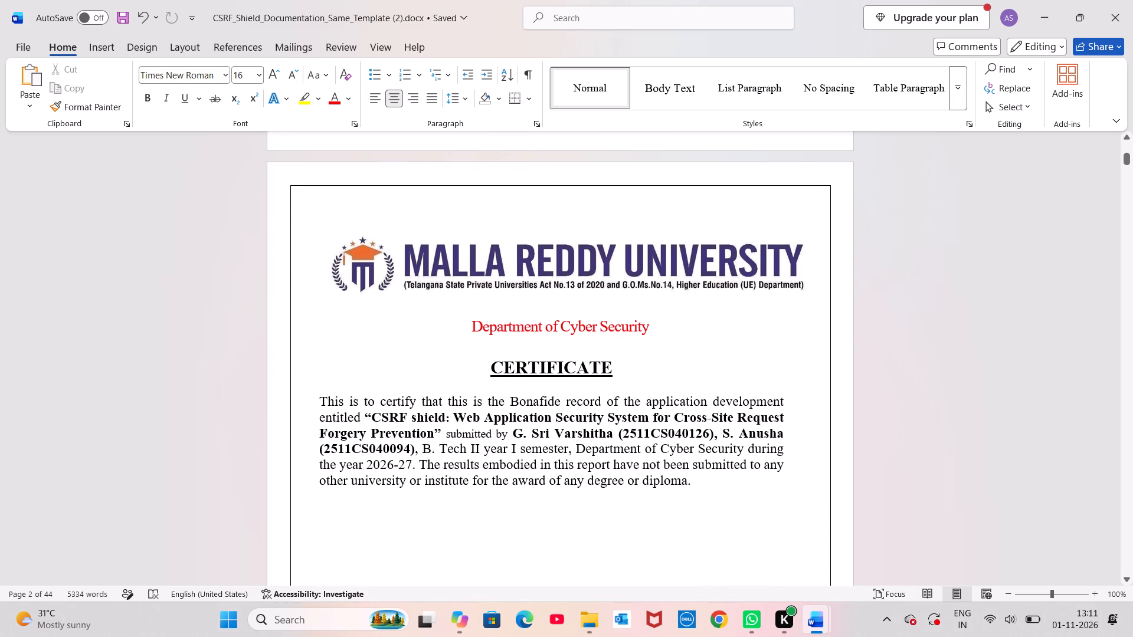
# Remove three of the leading spaces before the certificate's department heading and save the document.
pyautogui.press('BackSpace')
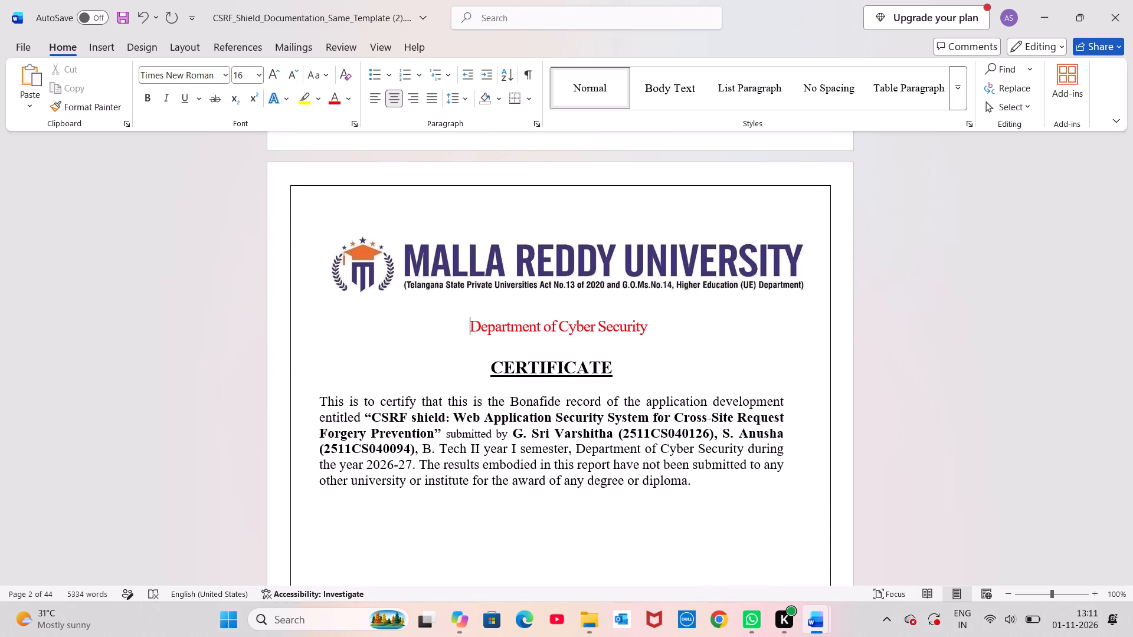
pyautogui.hotkey('ctrl', 's')
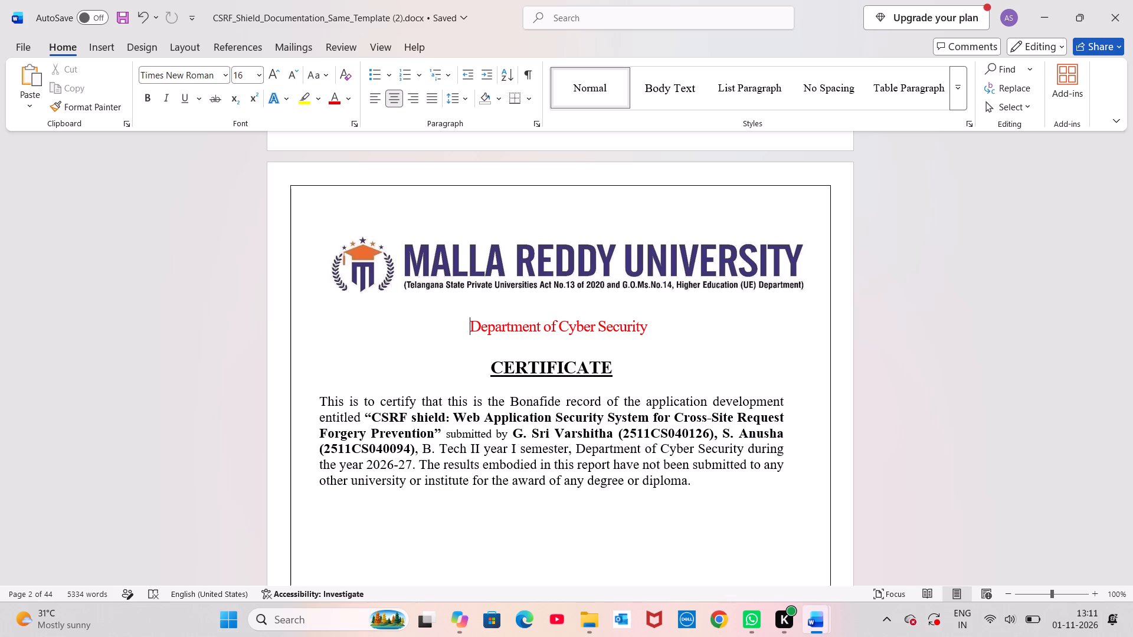
pyautogui.press('BackSpace')
pyautogui.press('BackSpace')
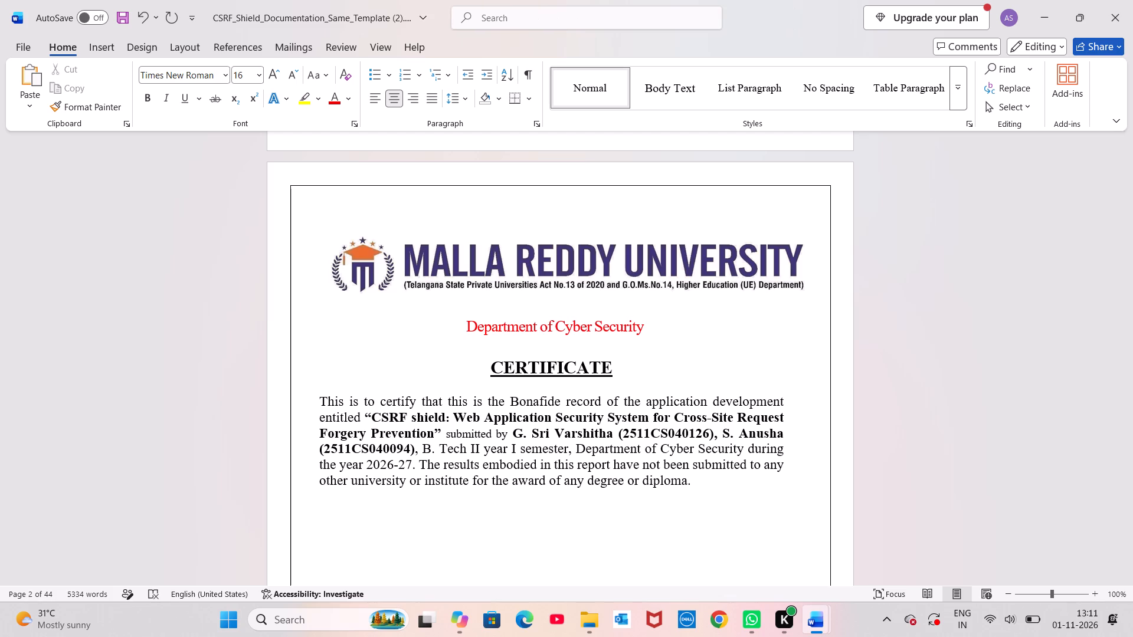
pyautogui.hotkey('ctrl', 's')
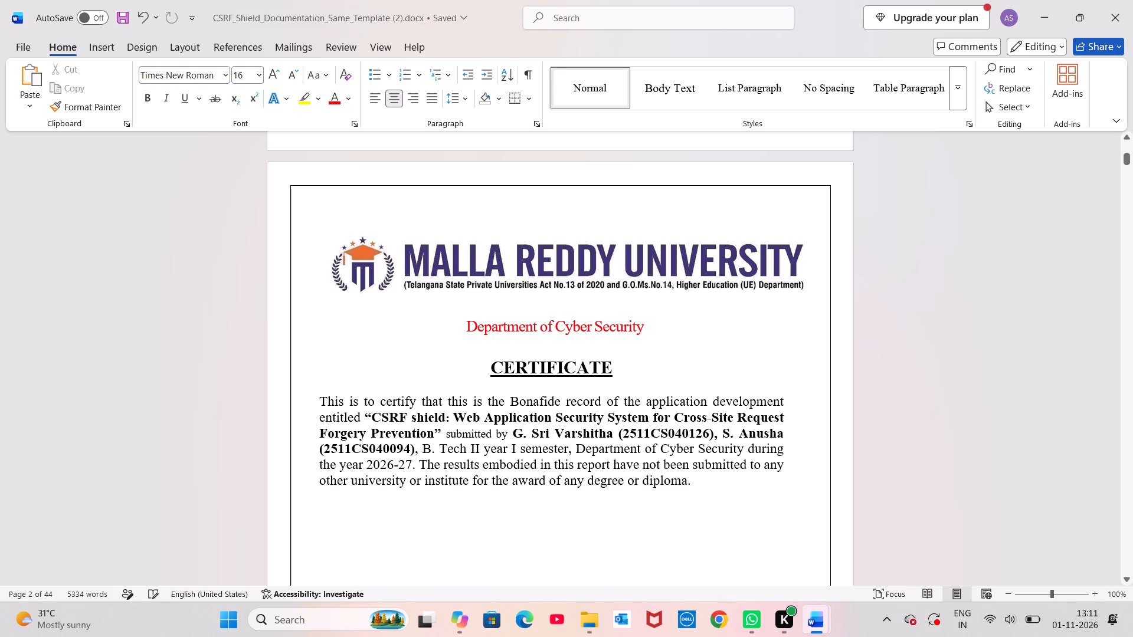
# Compare the CSRF Shield certificate, including its signature block, with the Breach Guard reference certificate and save the CSRF Shield document.
pyautogui.click(854, 562)
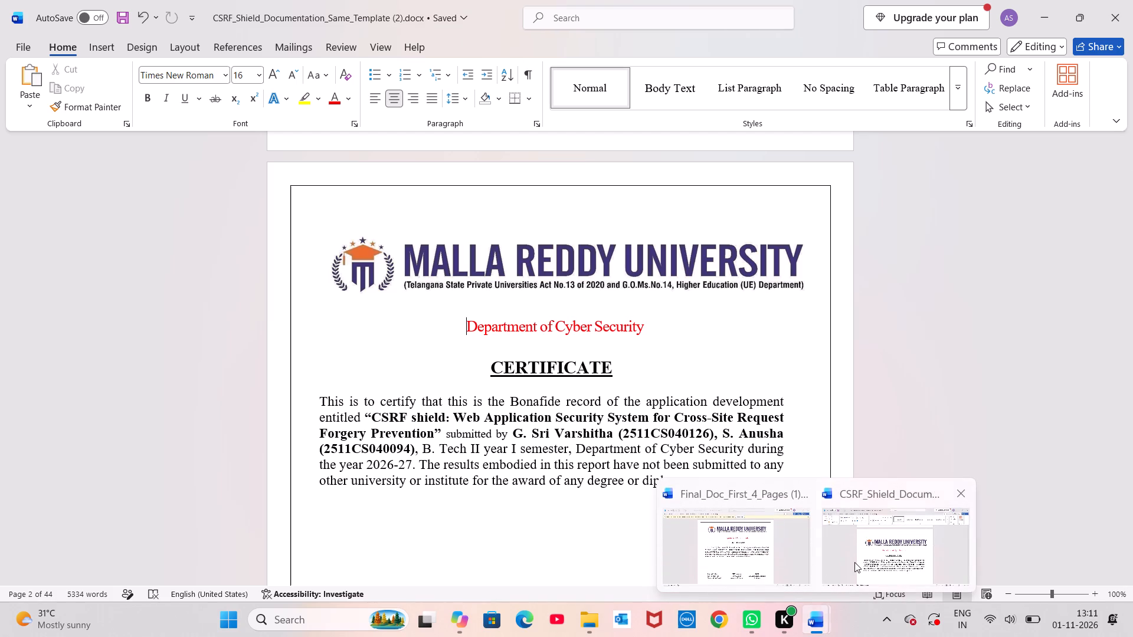
pyautogui.click(780, 565)
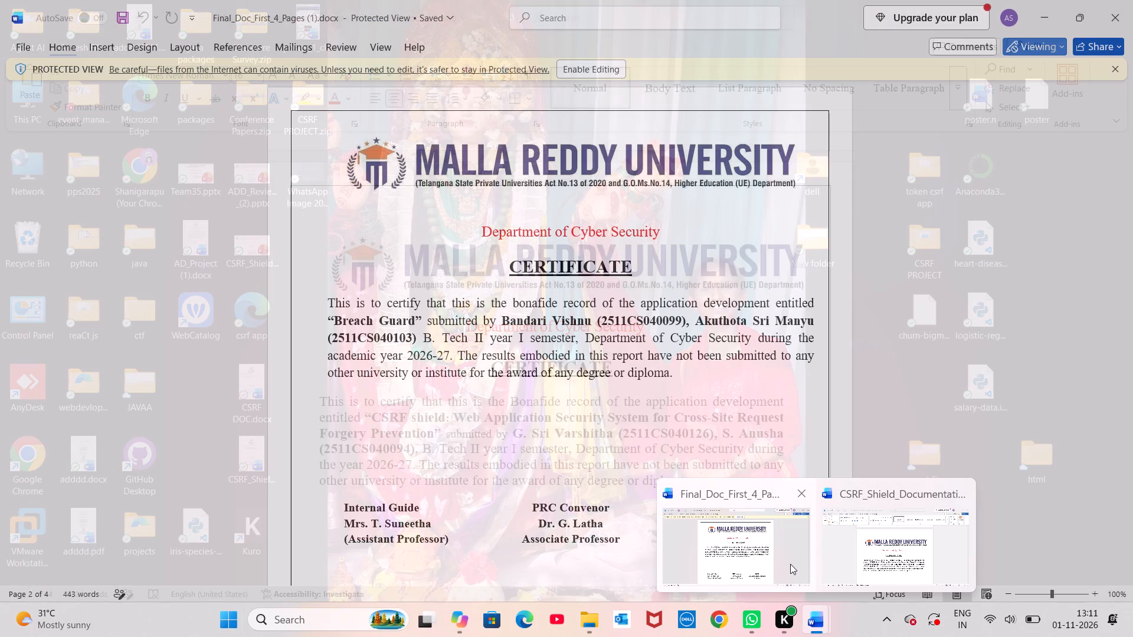
pyautogui.click(855, 553)
pyautogui.scroll(-1, 754, 420)
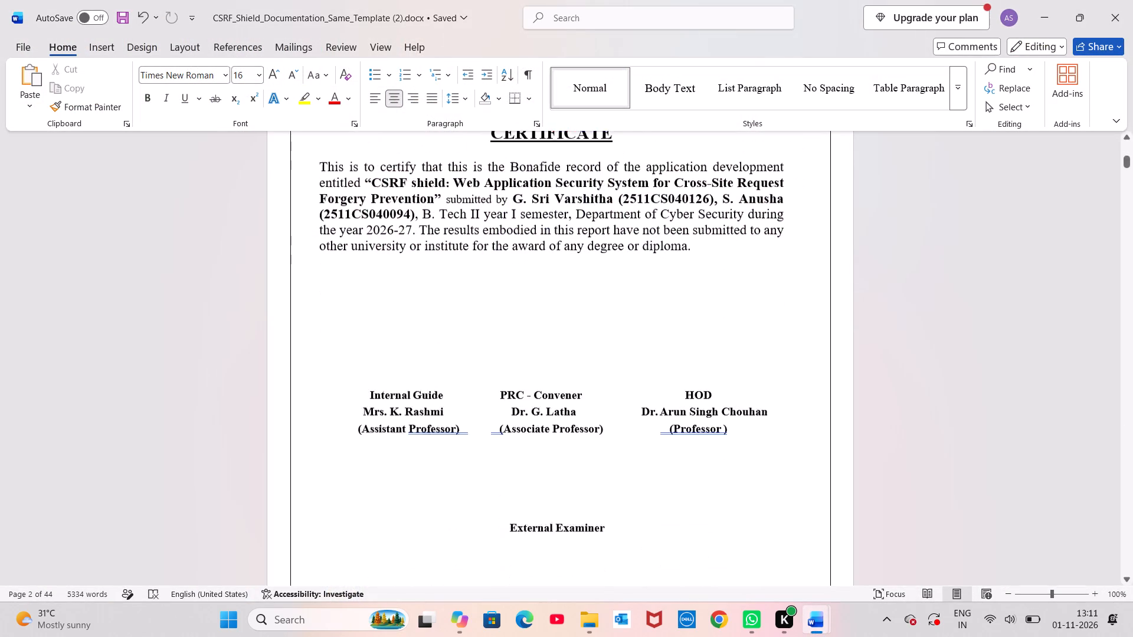
pyautogui.scroll(-1, 754, 420)
pyautogui.hotkey('ctrl', 's')
pyautogui.hscroll(1, 754, 420)
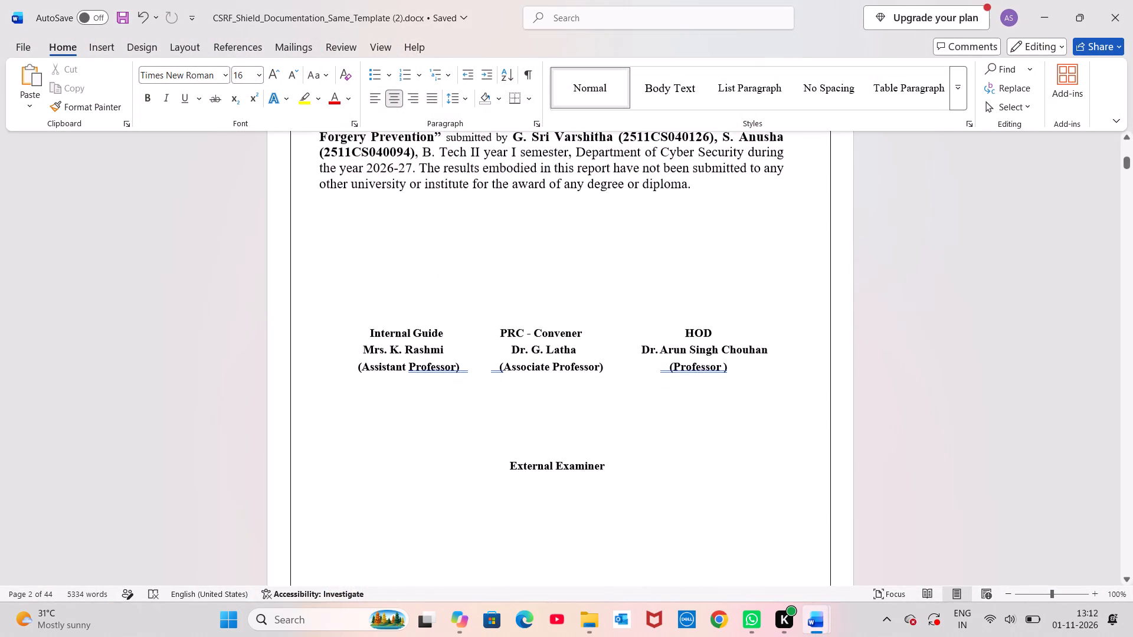
pyautogui.hscroll(1, 754, 420)
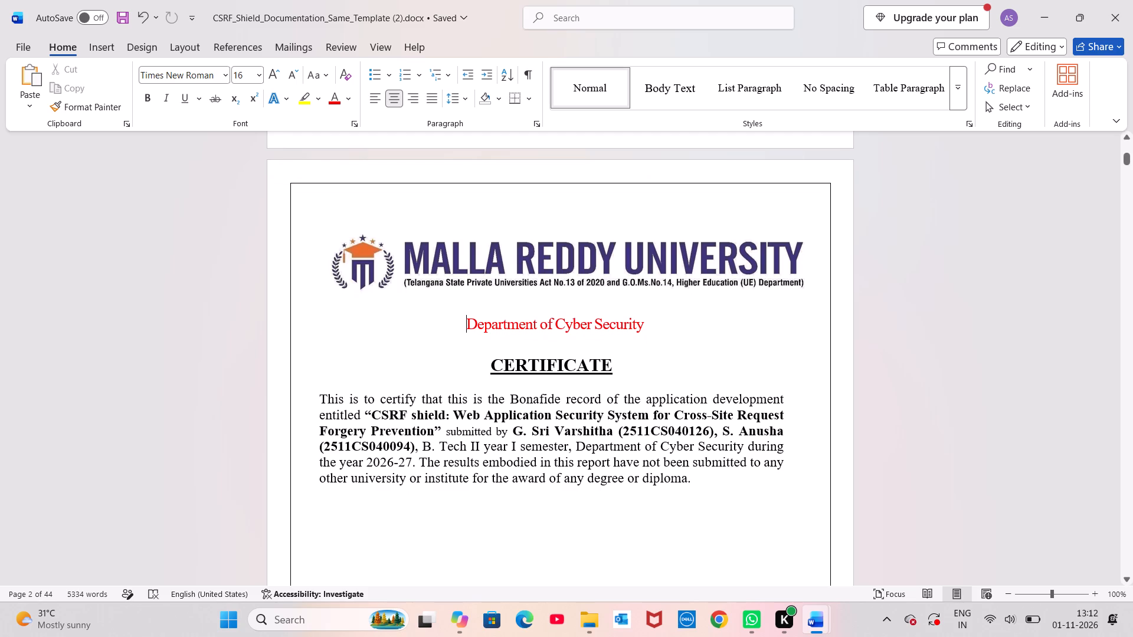
# Review the certificate's signature block and the declaration page's wording, place and date lines, and student entries.
pyautogui.scroll(-3, 754, 420)
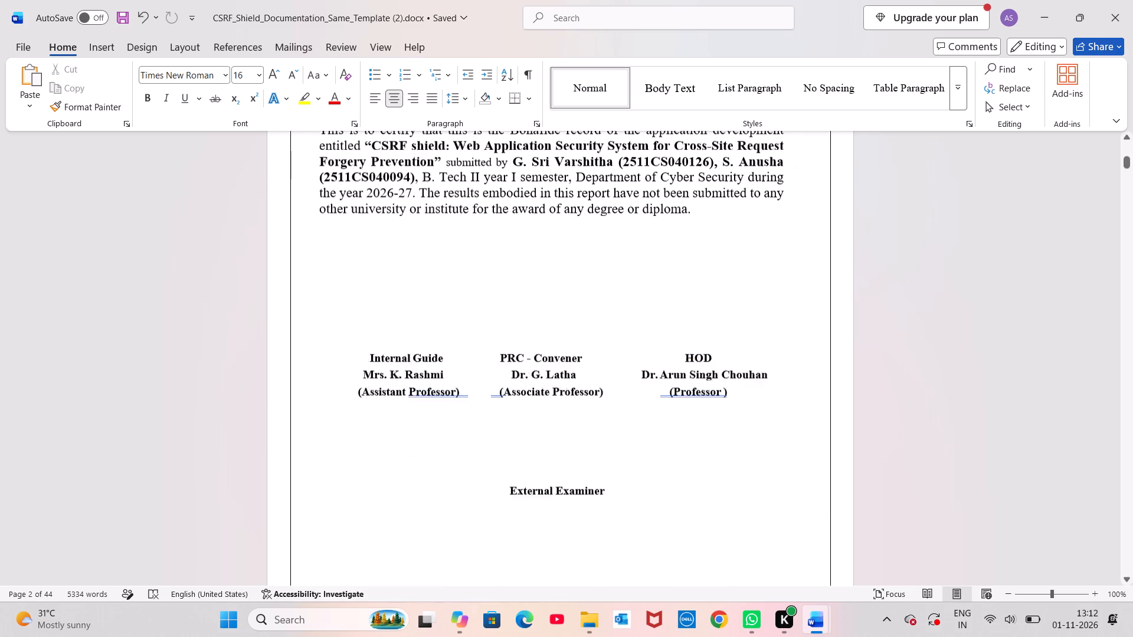
pyautogui.scroll(-5, 754, 420)
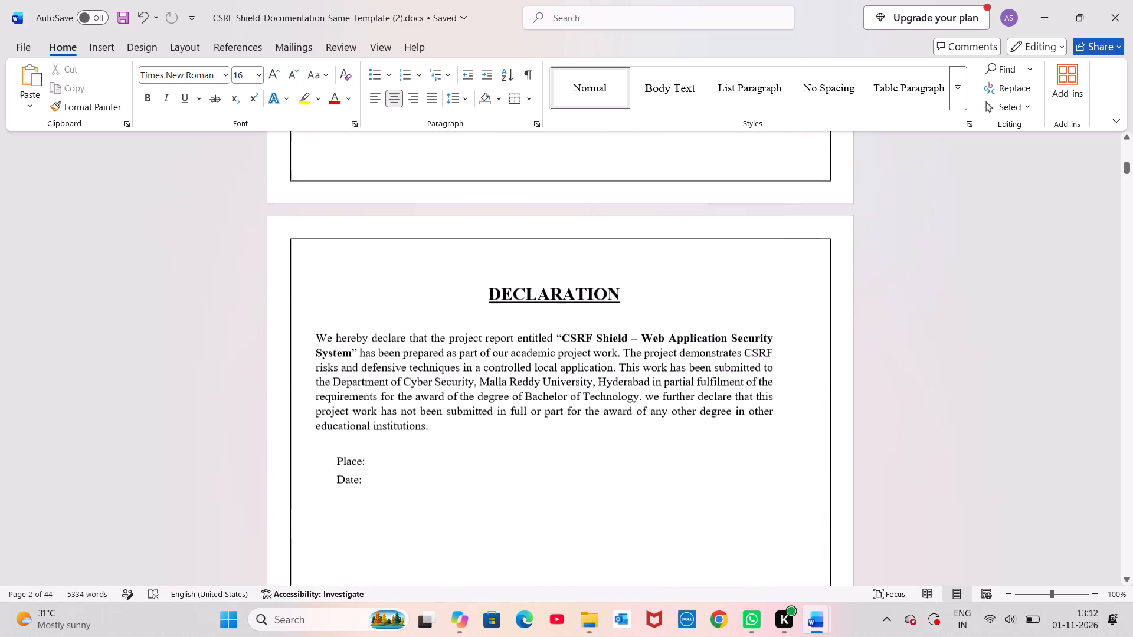
pyautogui.scroll(-2, 754, 420)
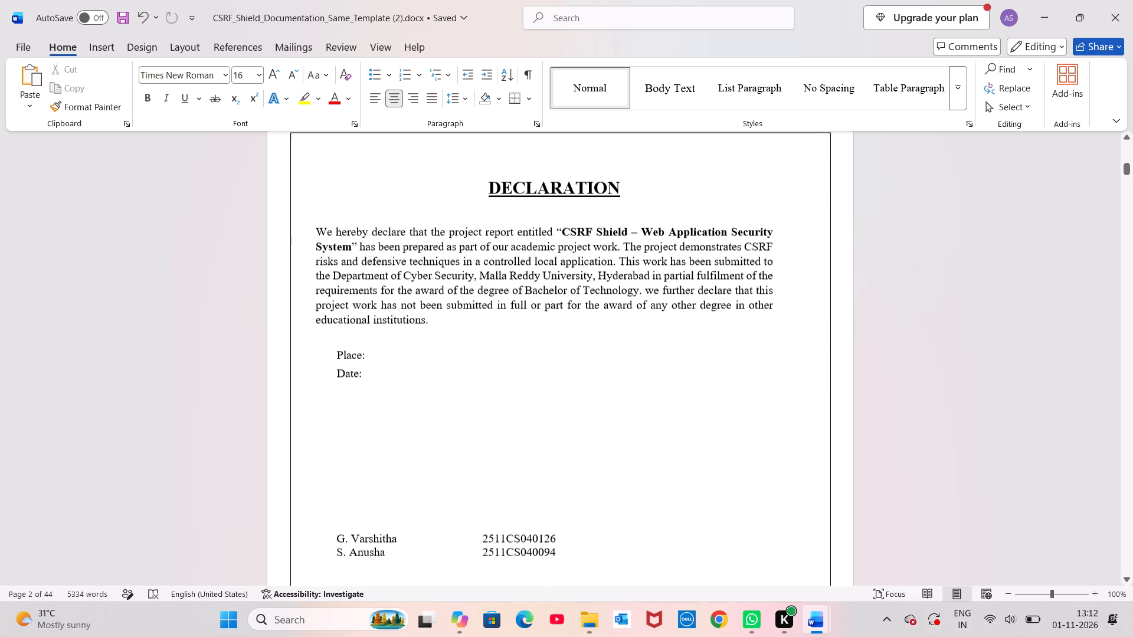
pyautogui.scroll(-1, 754, 420)
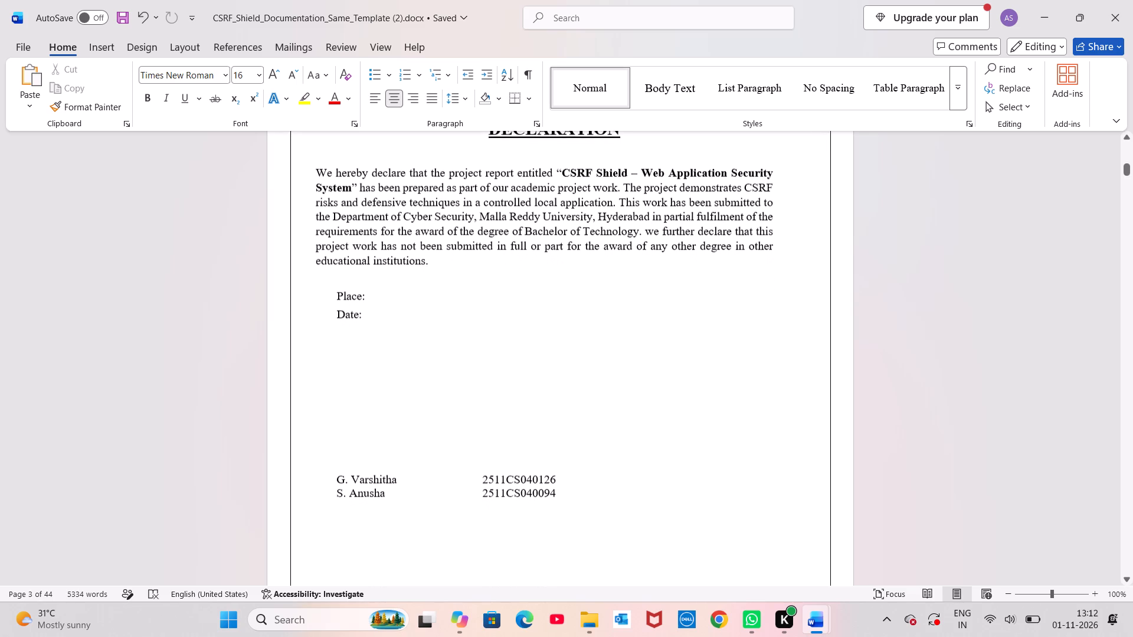
pyautogui.scroll(-1, 754, 420)
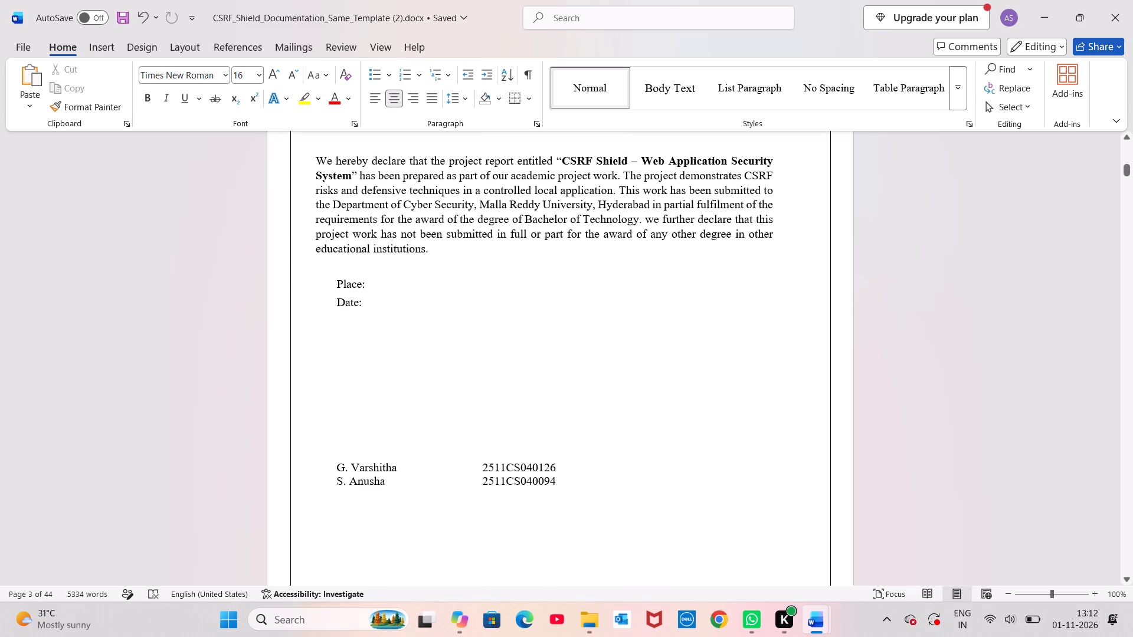
pyautogui.scroll(-2, 754, 420)
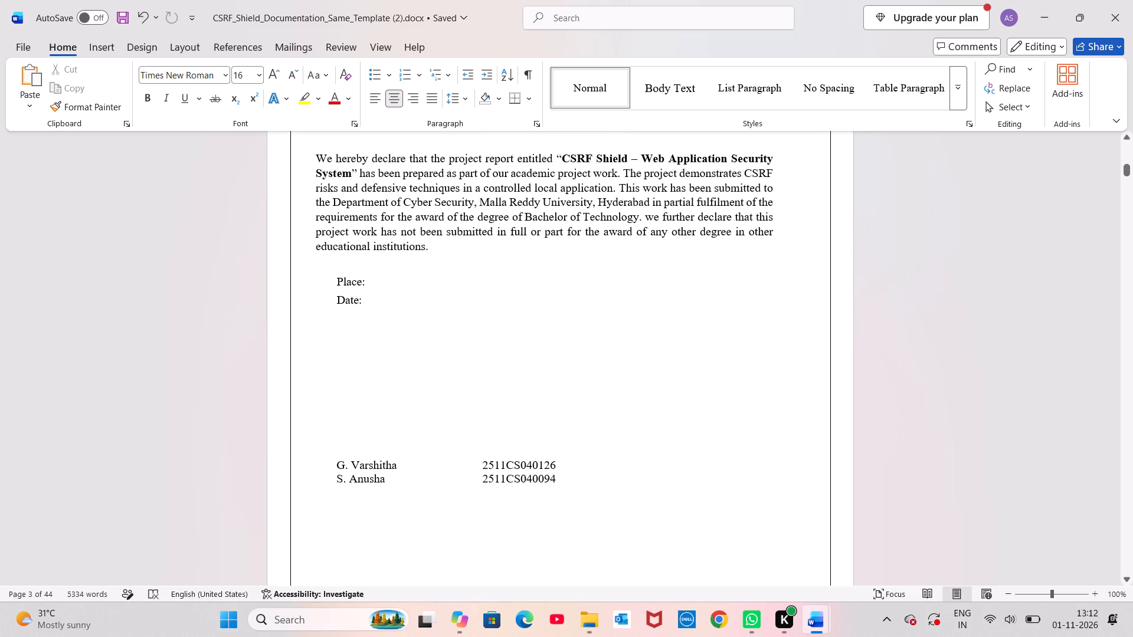
# Insert a space before "whose" in the project guide sentence of the acknowledgements and save the document.
pyautogui.scroll(-2, 754, 420)
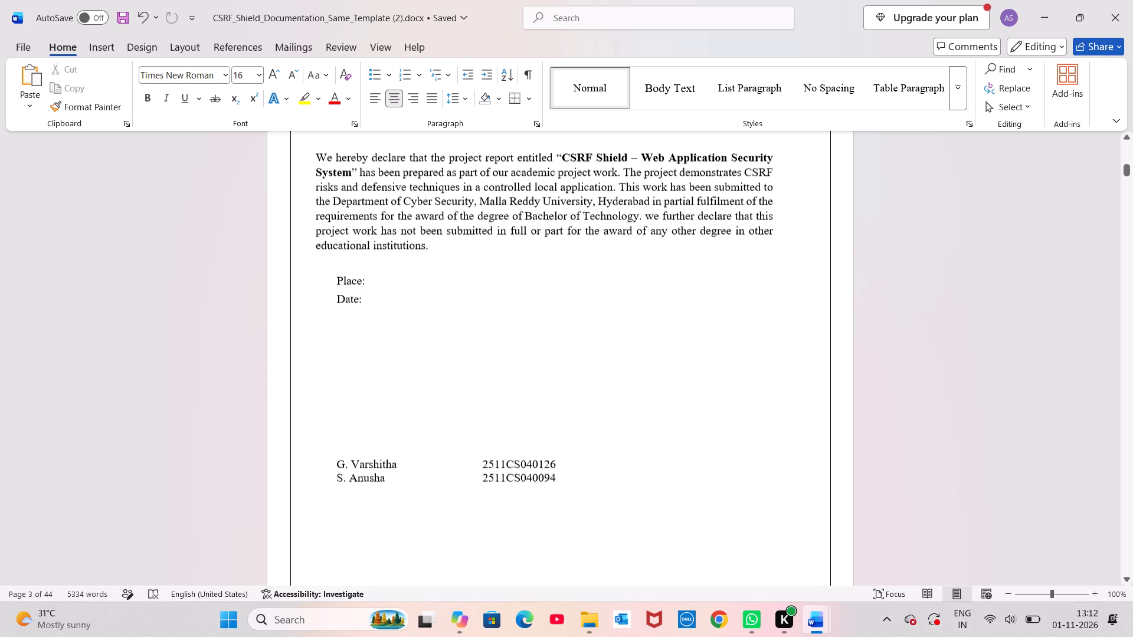
pyautogui.scroll(-3, 754, 420)
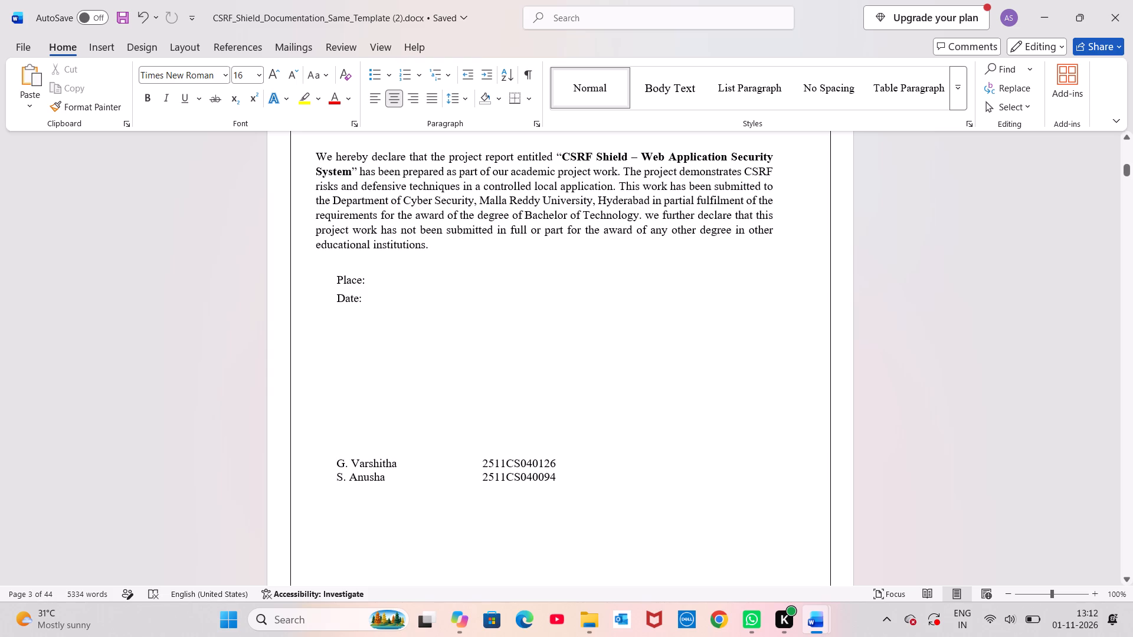
pyautogui.scroll(-2, 754, 420)
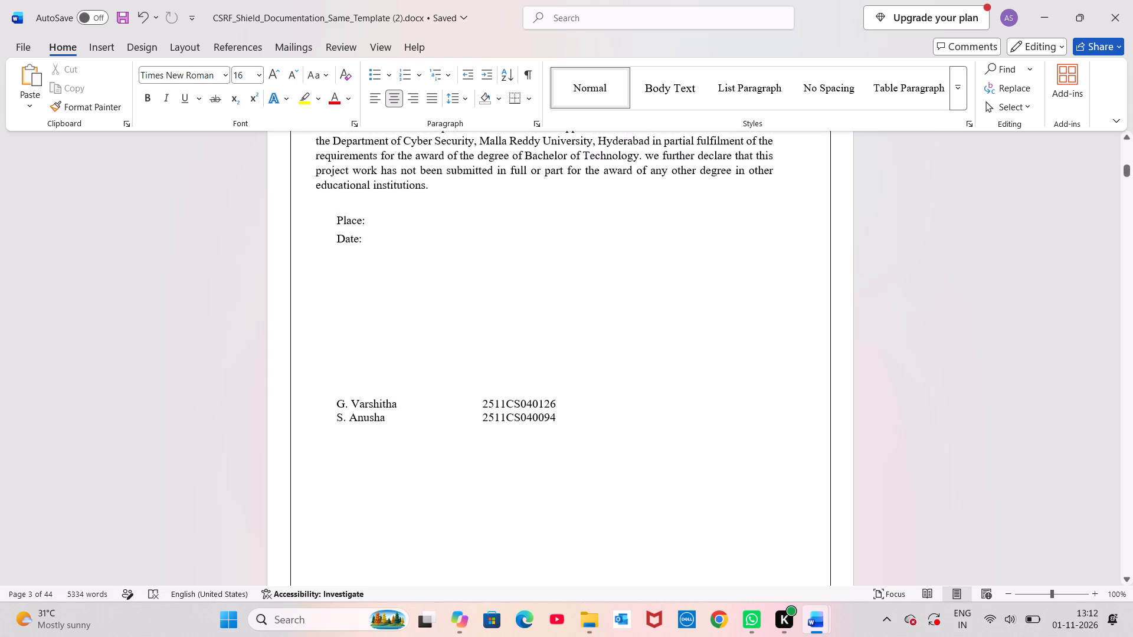
pyautogui.scroll(-3, 754, 420)
pyautogui.scroll(1, 754, 420)
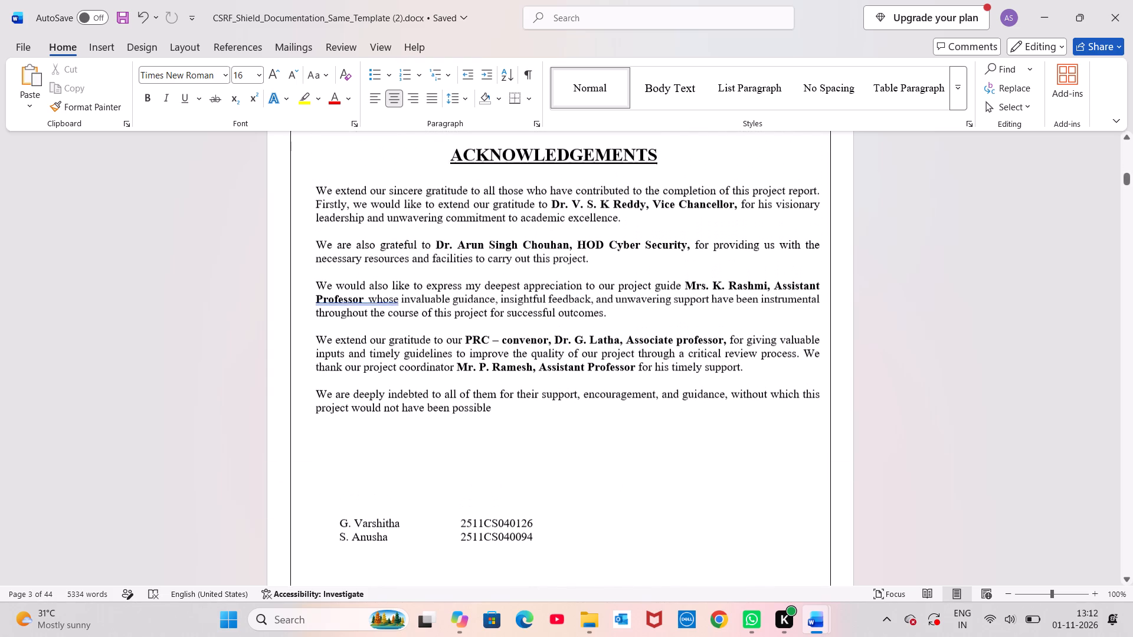
pyautogui.scroll(1, 754, 420)
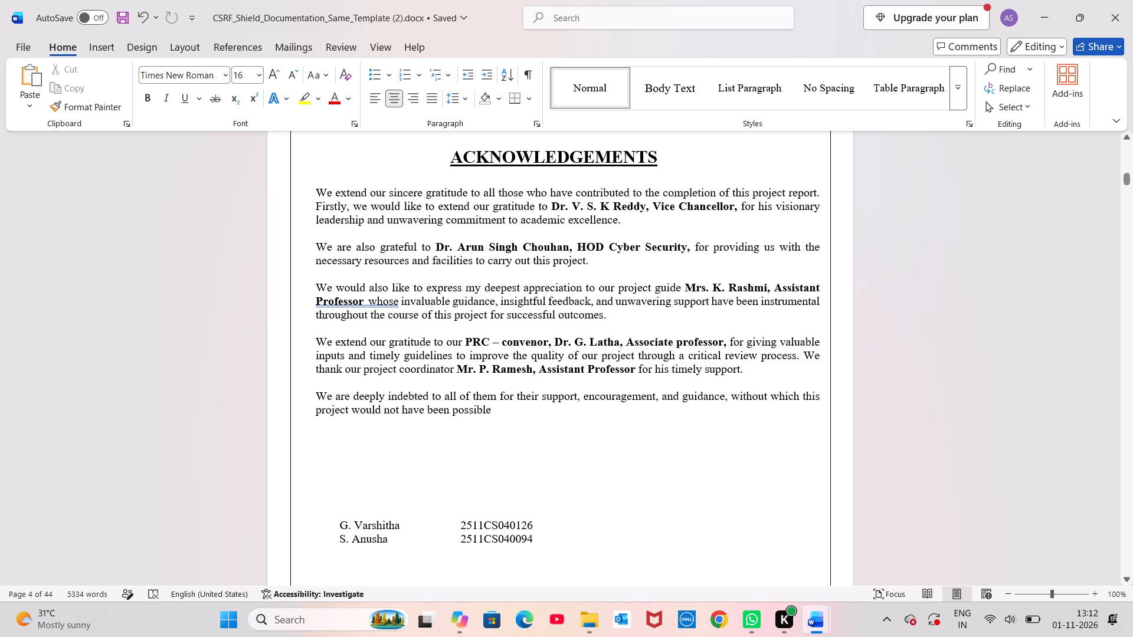
pyautogui.hscroll(-7, 539, 293)
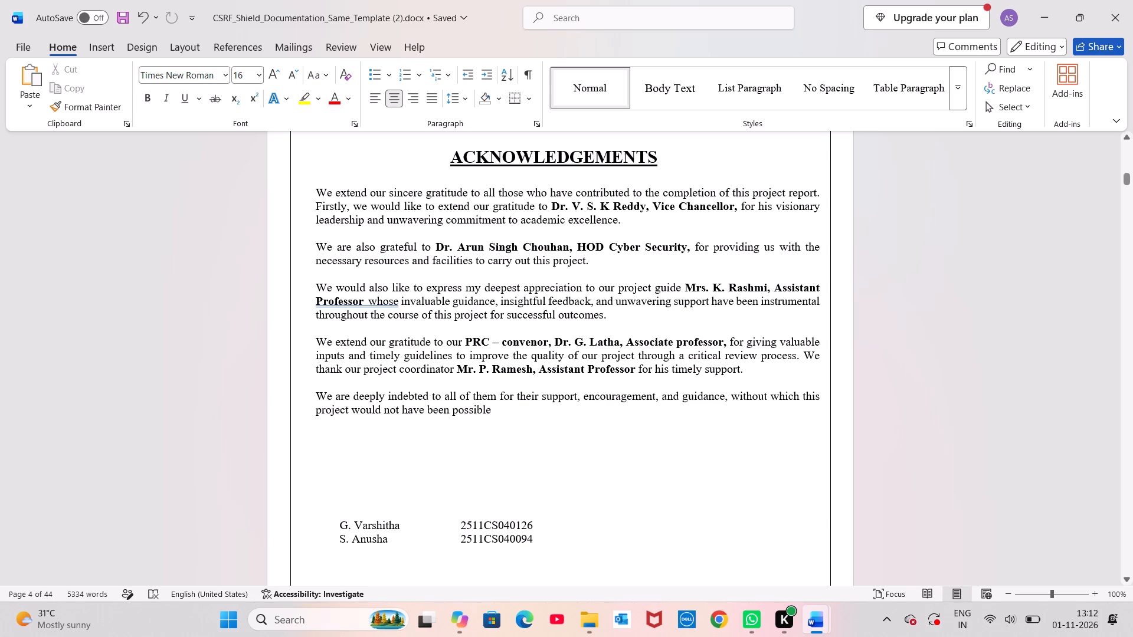
pyautogui.click(370, 297)
pyautogui.press('space')
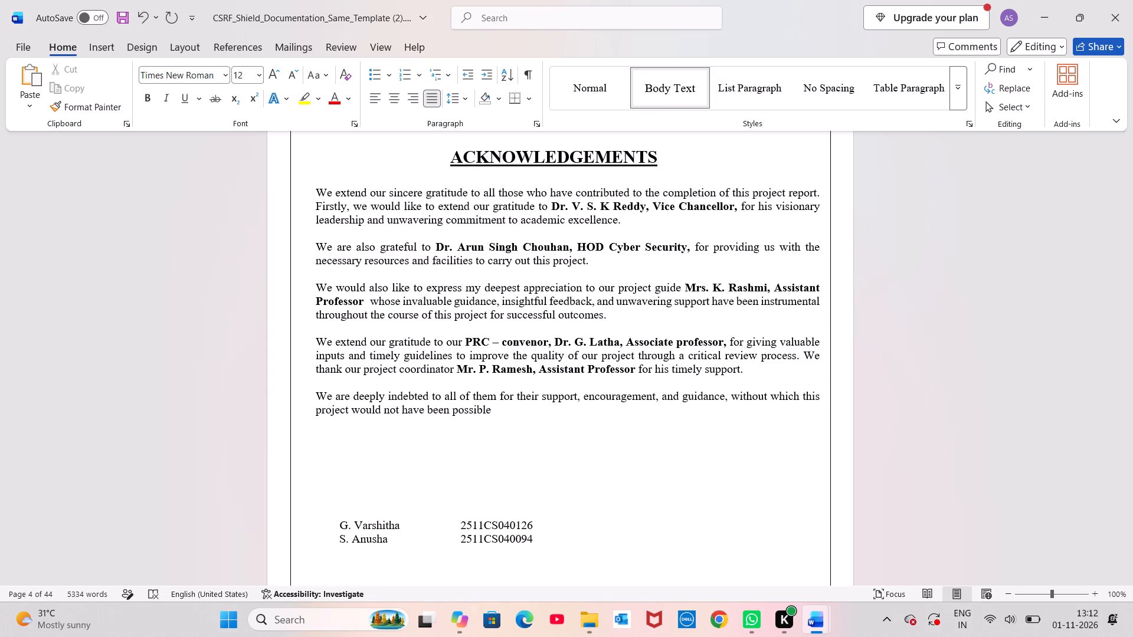
pyautogui.hotkey('ctrl', 's')
pyautogui.hotkey('ctrl', 's')
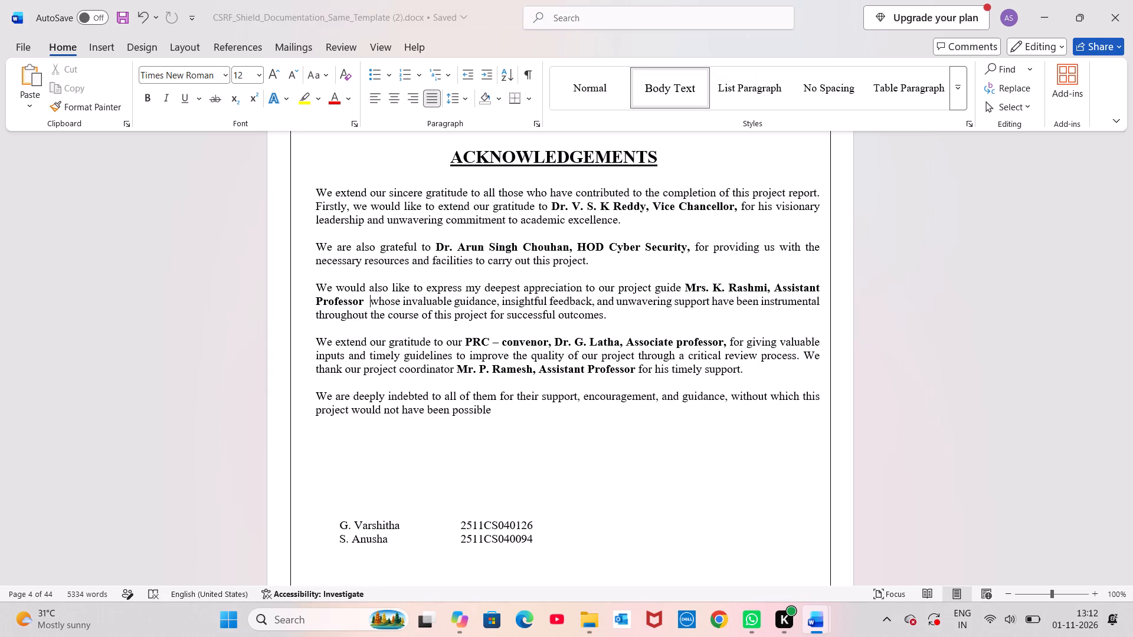
# Check the end of the acknowledgements and the abstract page, and close the CSRF Shield document.
pyautogui.scroll(-1, 370, 297)
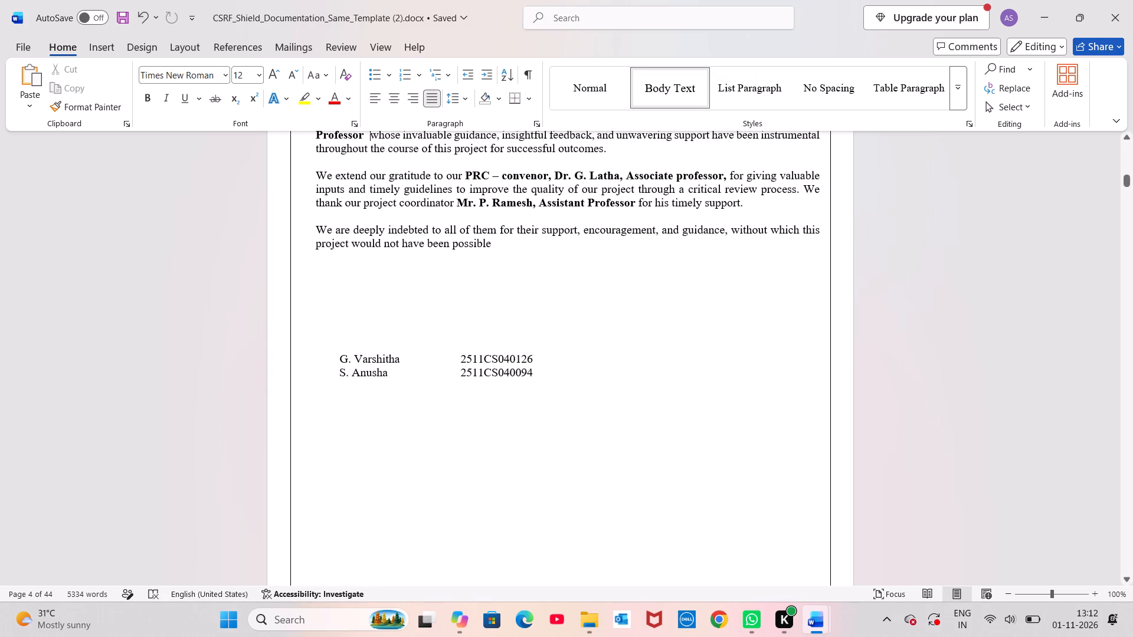
pyautogui.scroll(-3, 370, 297)
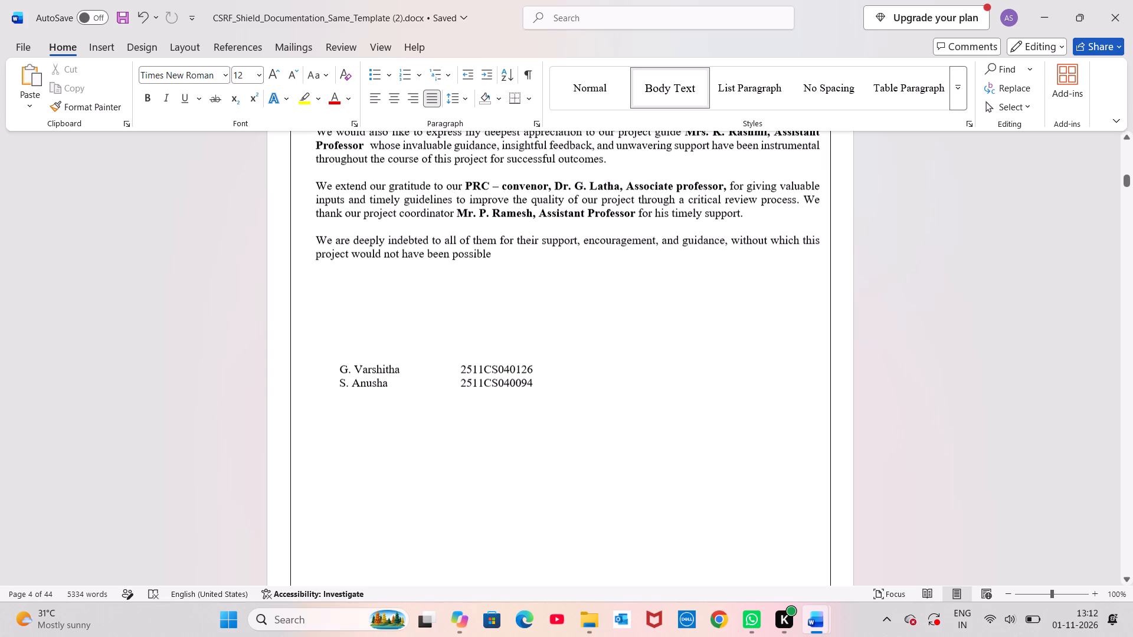
pyautogui.scroll(-4, 370, 297)
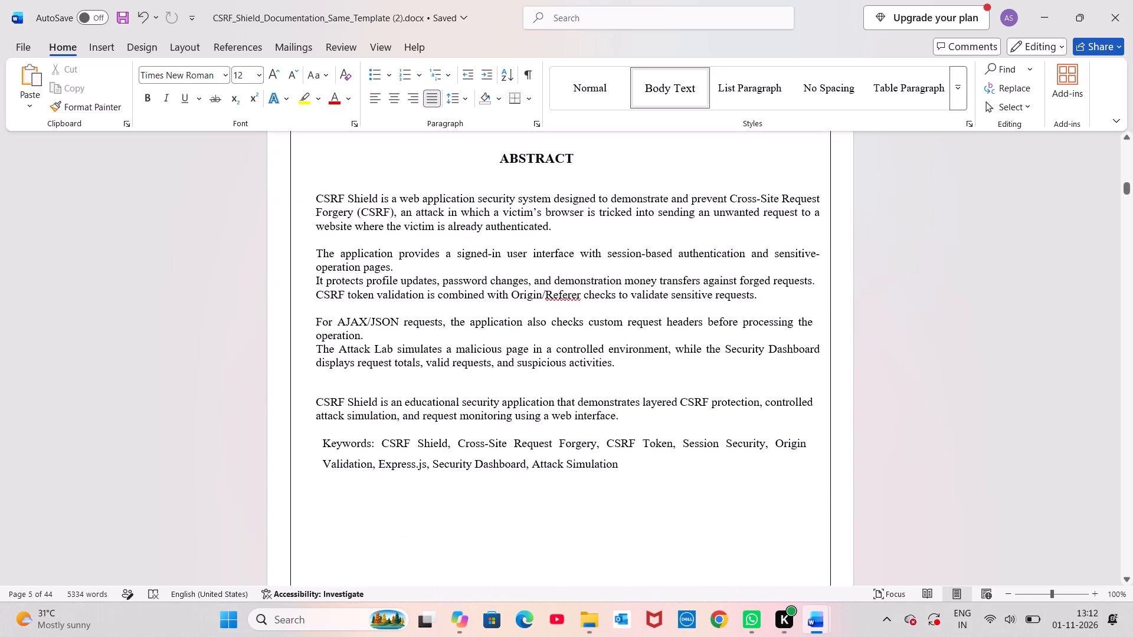
pyautogui.click(1106, 8)
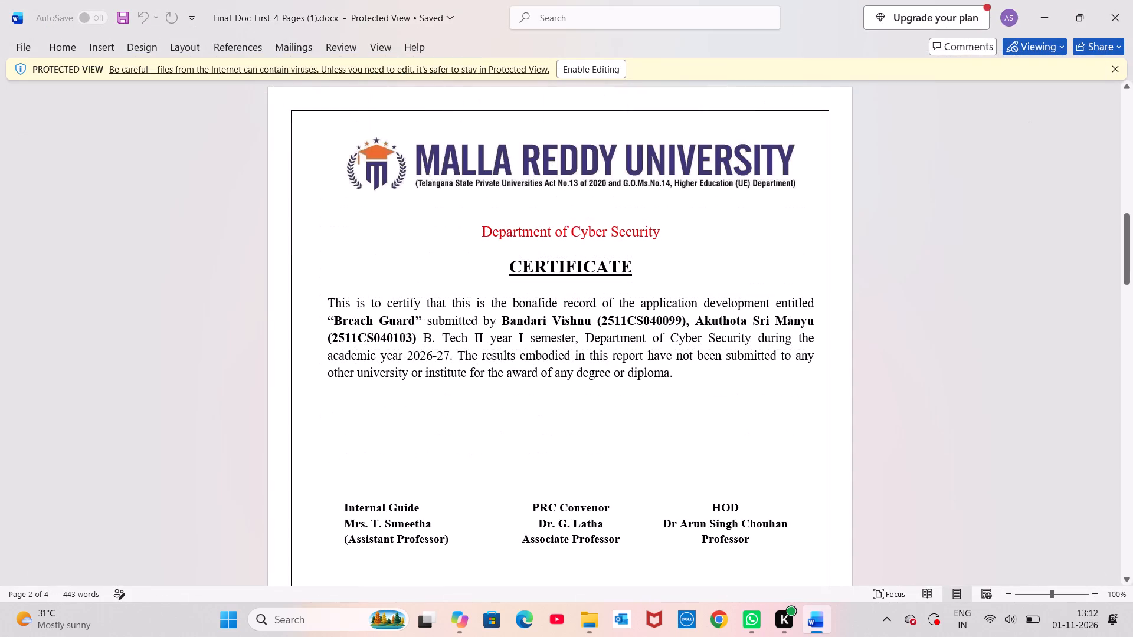
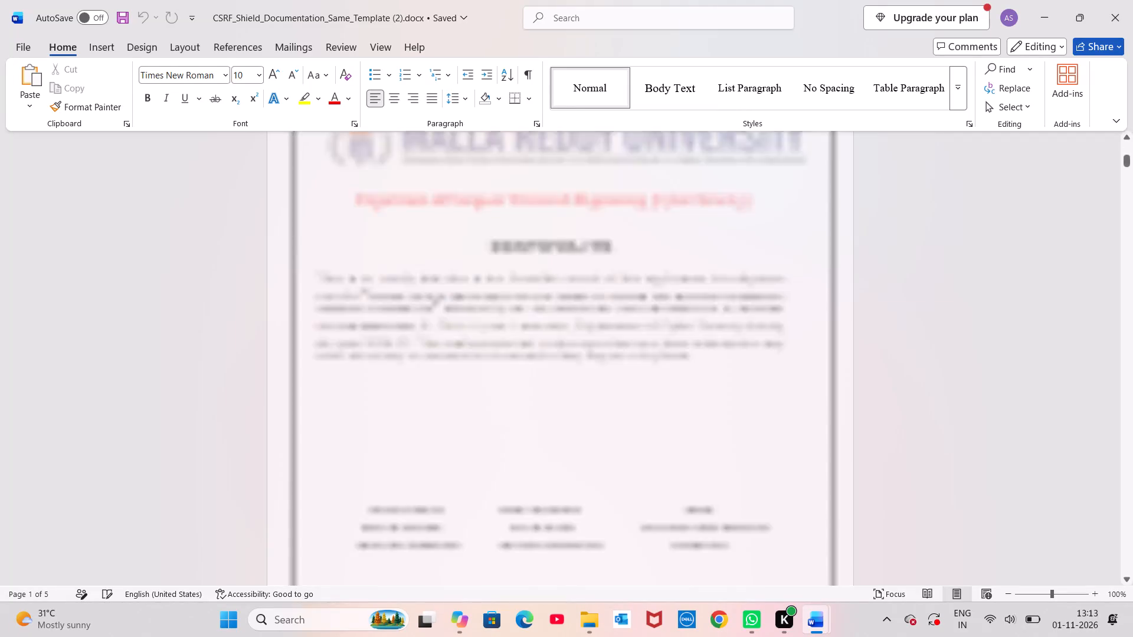
# Check the declaration and certificate pages of the reopened CSRF Shield document and close it.
pyautogui.scroll(5, 746, 395)
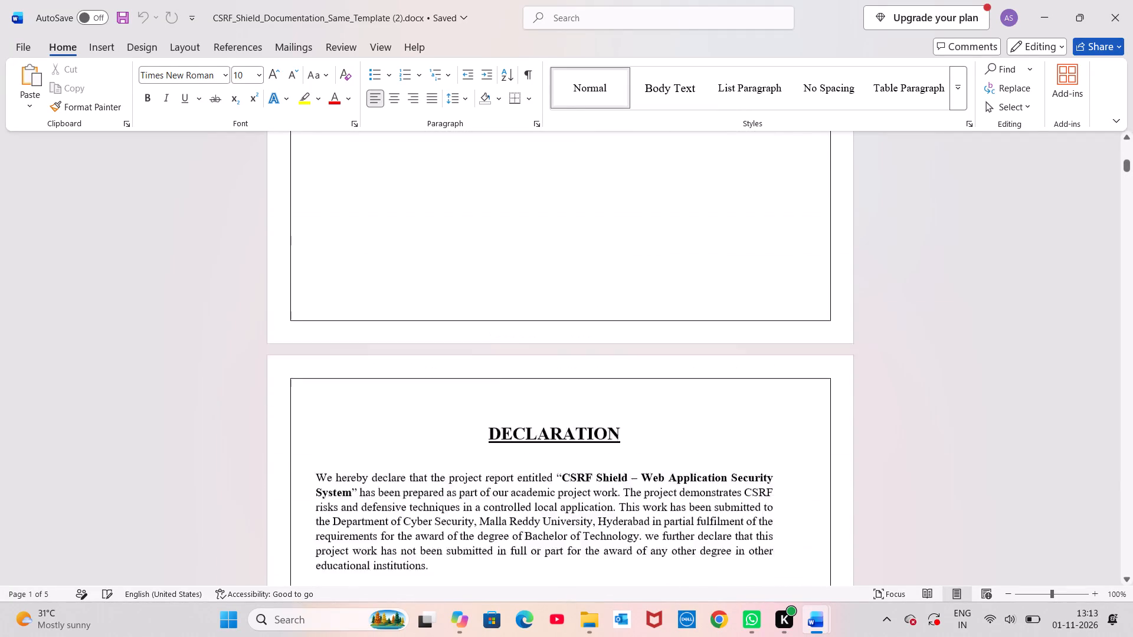
pyautogui.scroll(5, 746, 395)
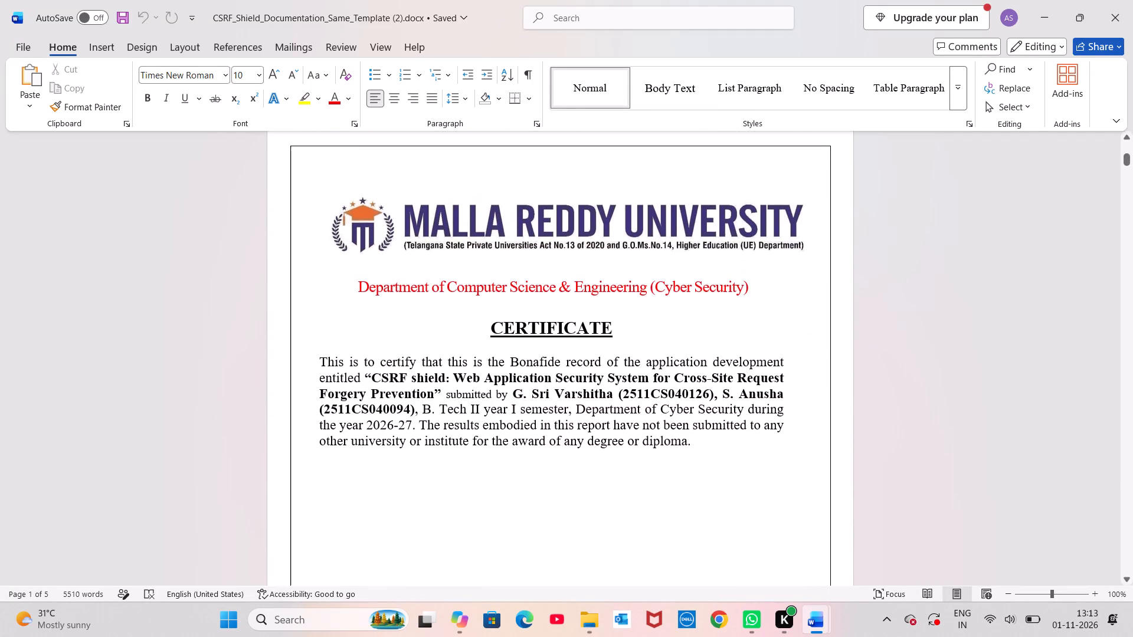
pyautogui.click(1128, 0)
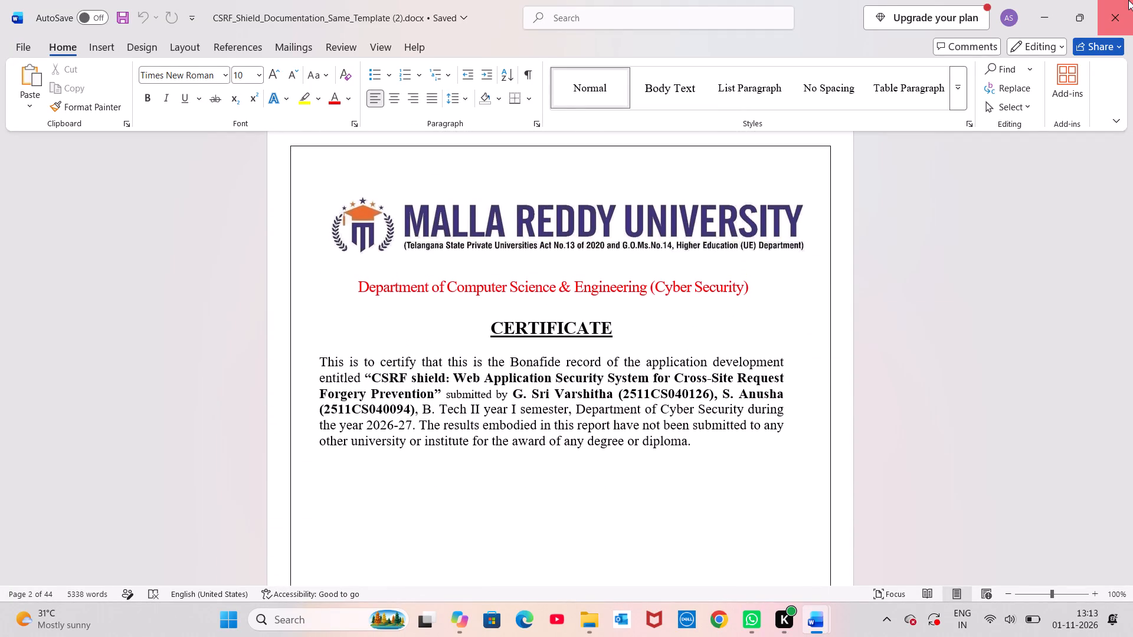
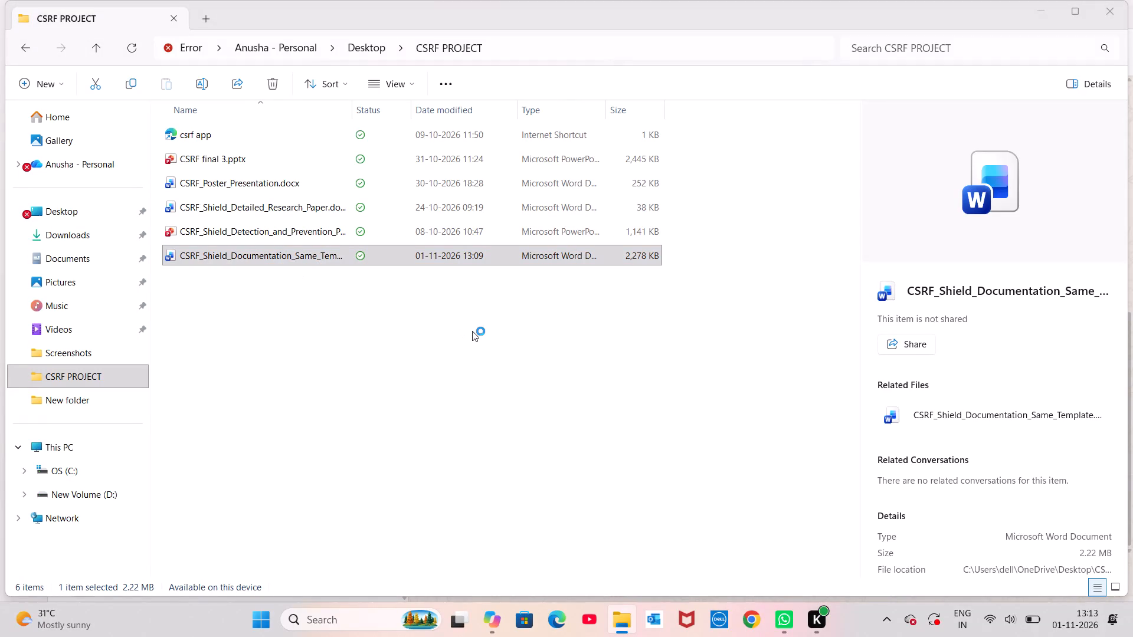
# Shorten the red department heading on the certificate page to "Department of Cyber Security", removing the Computer Science & Engineering wording and both parentheses.
pyautogui.scroll(-5, 489, 285)
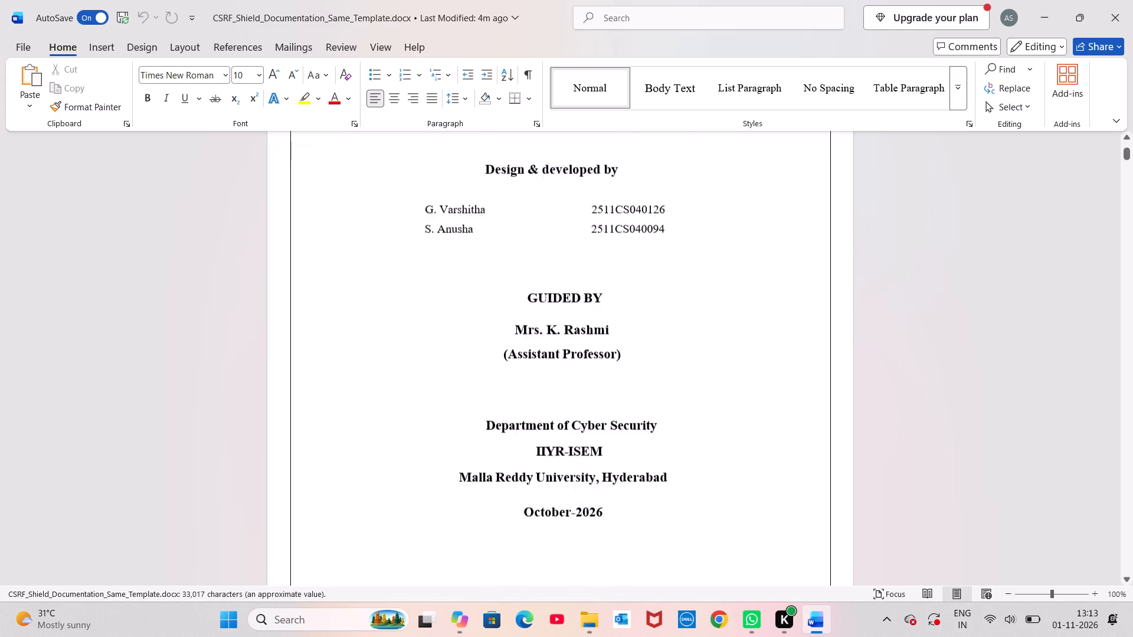
pyautogui.scroll(-3, 489, 285)
pyautogui.click(650, 262)
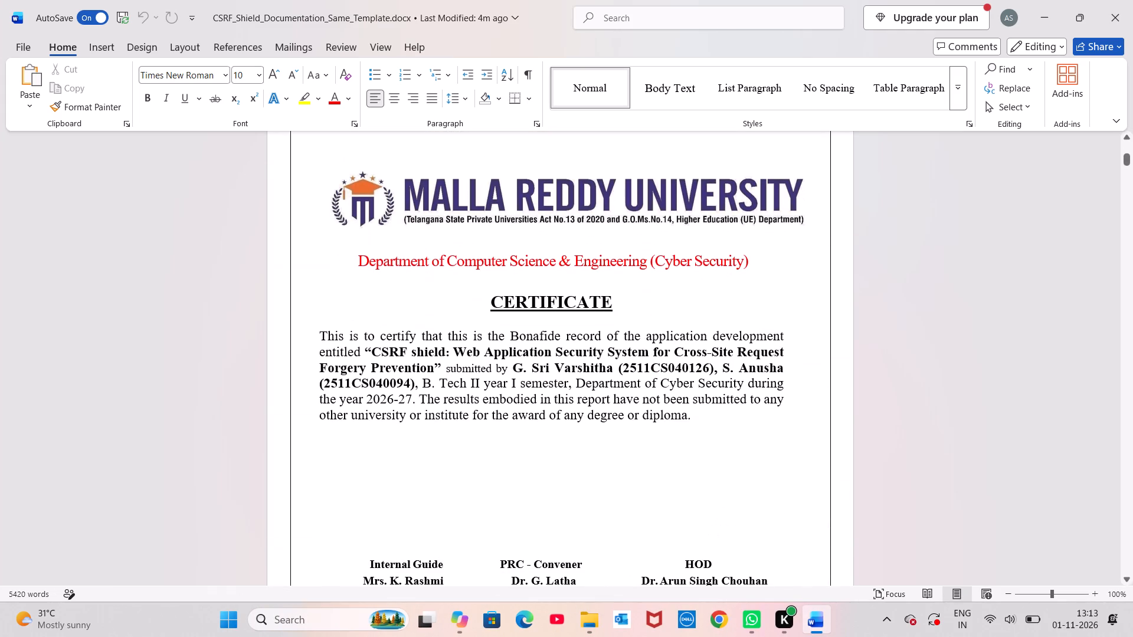
pyautogui.press('Right')
pyautogui.press('BackSpace')
pyautogui.press('BackSpace')
pyautogui.press('BackSpace')
pyautogui.press('BackSpace')
pyautogui.press('BackSpace')
pyautogui.press('BackSpace')
pyautogui.press('BackSpace')
pyautogui.press('BackSpace')
pyautogui.press('BackSpace')
pyautogui.press('BackSpace')
pyautogui.press('BackSpace')
pyautogui.press('BackSpace')
pyautogui.press('BackSpace')
pyautogui.press('BackSpace')
pyautogui.press('BackSpace')
pyautogui.press('BackSpace')
pyautogui.press('BackSpace')
pyautogui.press('BackSpace')
pyautogui.press('BackSpace')
pyautogui.press('BackSpace')
pyautogui.press('BackSpace')
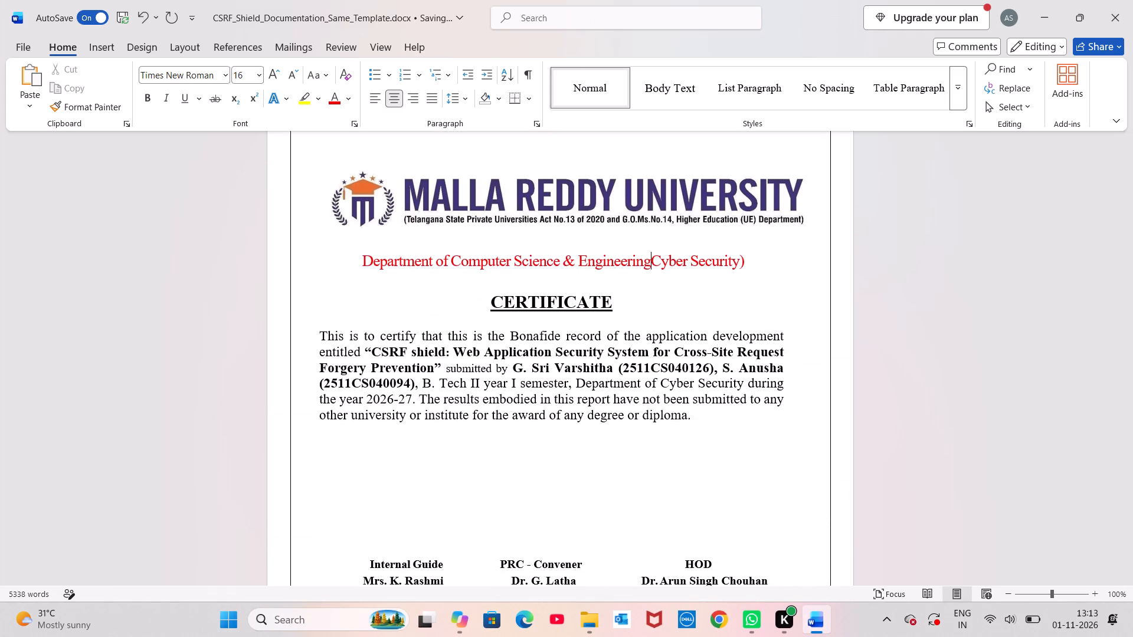
pyautogui.press('BackSpace')
pyautogui.press('BackSpace')
pyautogui.press('BackSpace')
pyautogui.press('BackSpace')
pyautogui.press('BackSpace')
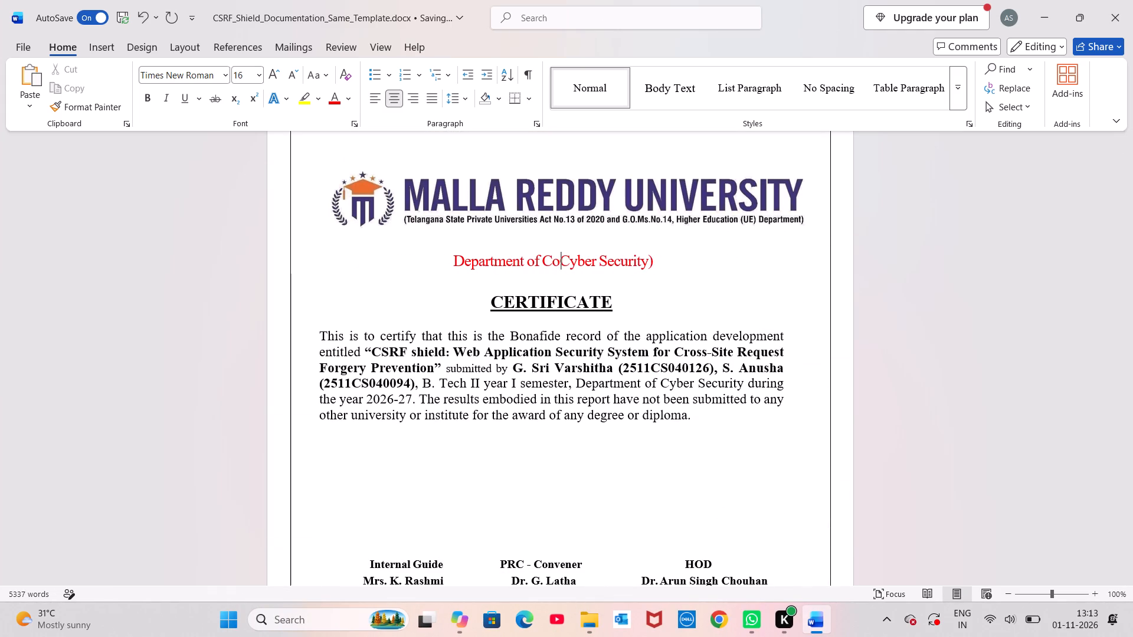
pyautogui.press('BackSpace')
pyautogui.press('BackSpace')
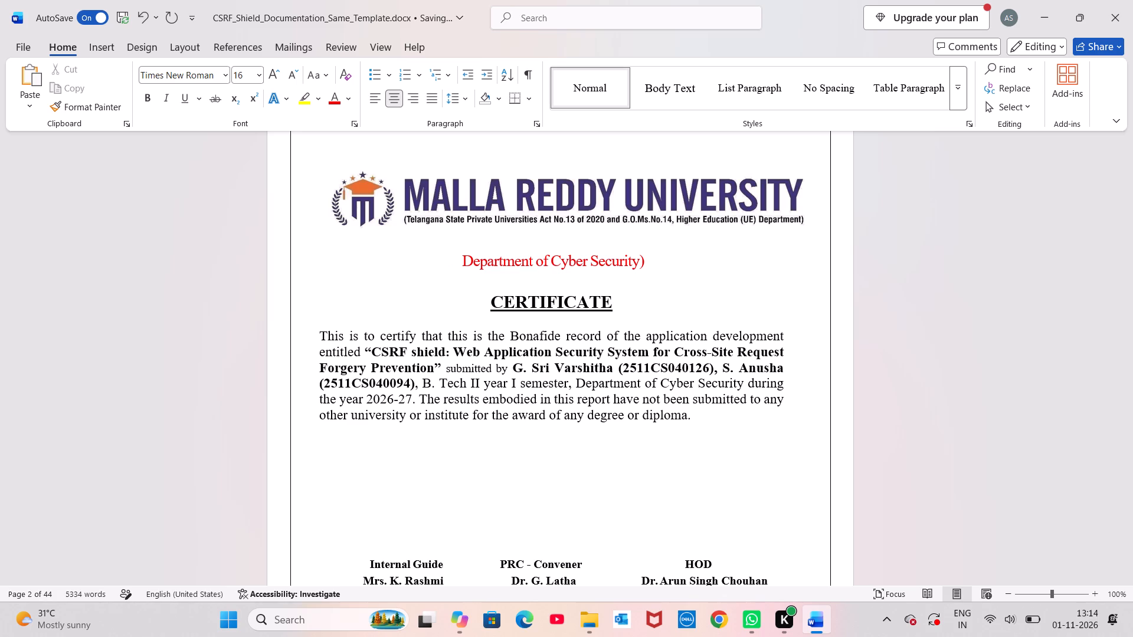
pyautogui.press('BackSpace')
pyautogui.press('space')
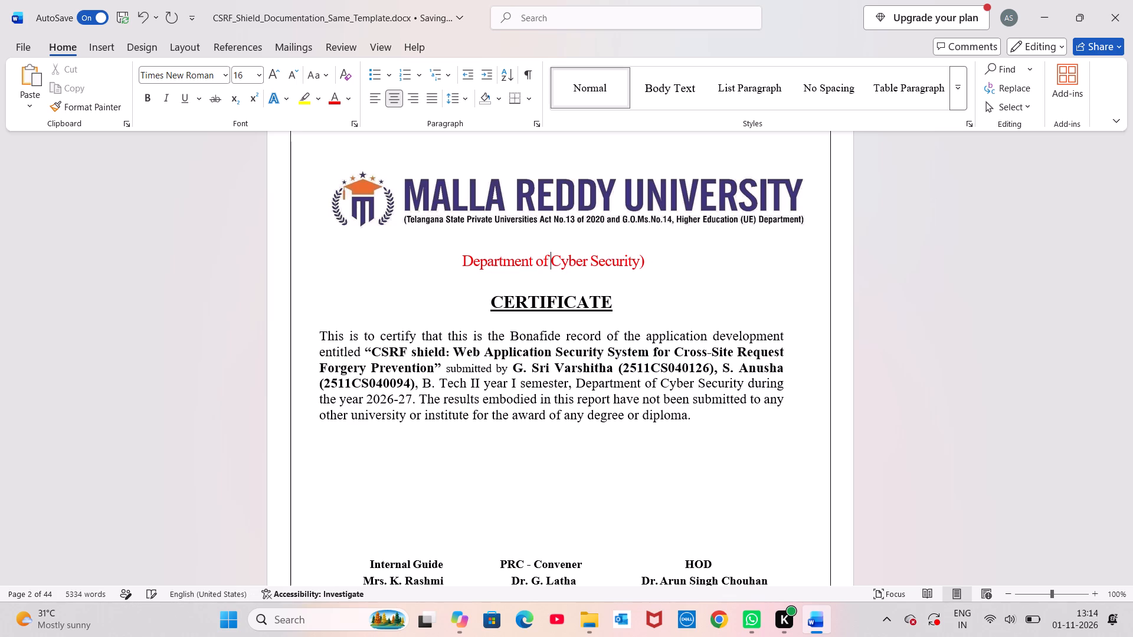
pyautogui.press('Right')
pyautogui.press('Right')
pyautogui.press('Right')
pyautogui.press('Right')
pyautogui.press('Right')
pyautogui.press('Right')
pyautogui.press('Right')
pyautogui.press('Right')
pyautogui.press('Right')
pyautogui.press('Right')
pyautogui.press('Right')
pyautogui.press('Right')
pyautogui.press('Right')
pyautogui.press('Right')
pyautogui.press('Right')
pyautogui.press('BackSpace')
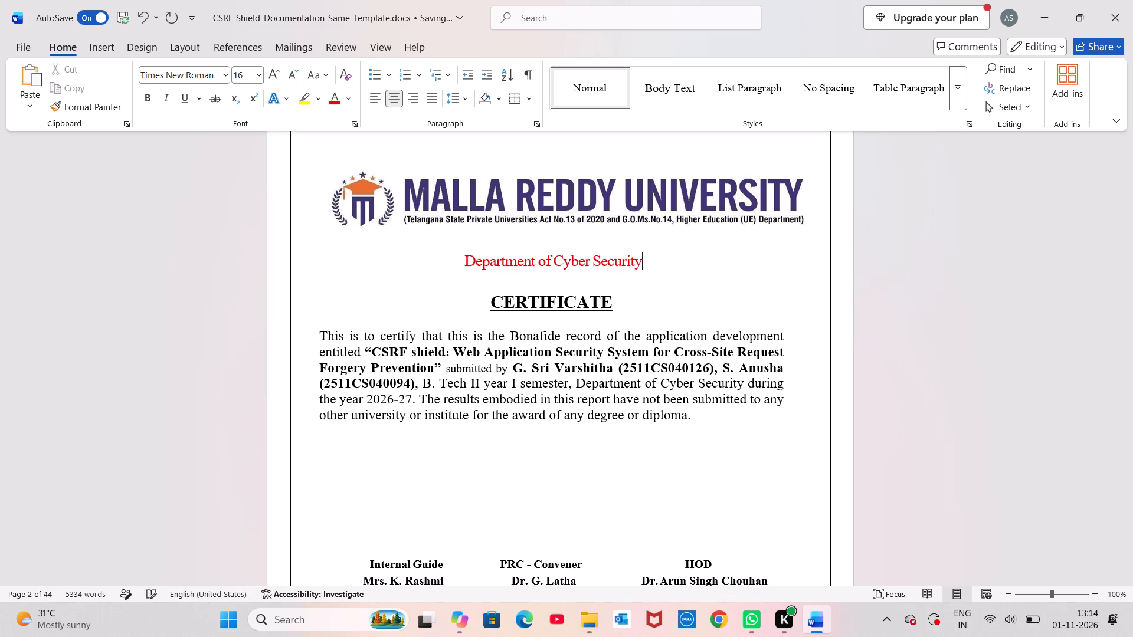
# Remove the department heading's centre alignment, move it back roughly above CERTIFICATE with leading spaces, and save the document.
pyautogui.click(462, 261)
pyautogui.press('BackSpace')
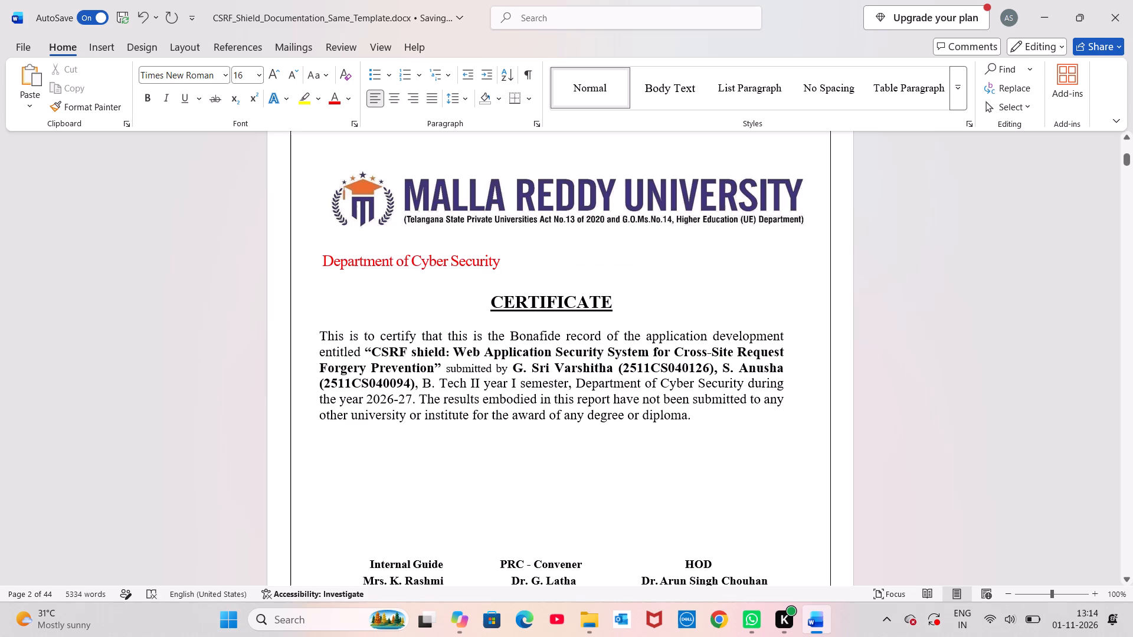
pyautogui.press('space')
pyautogui.press('space')
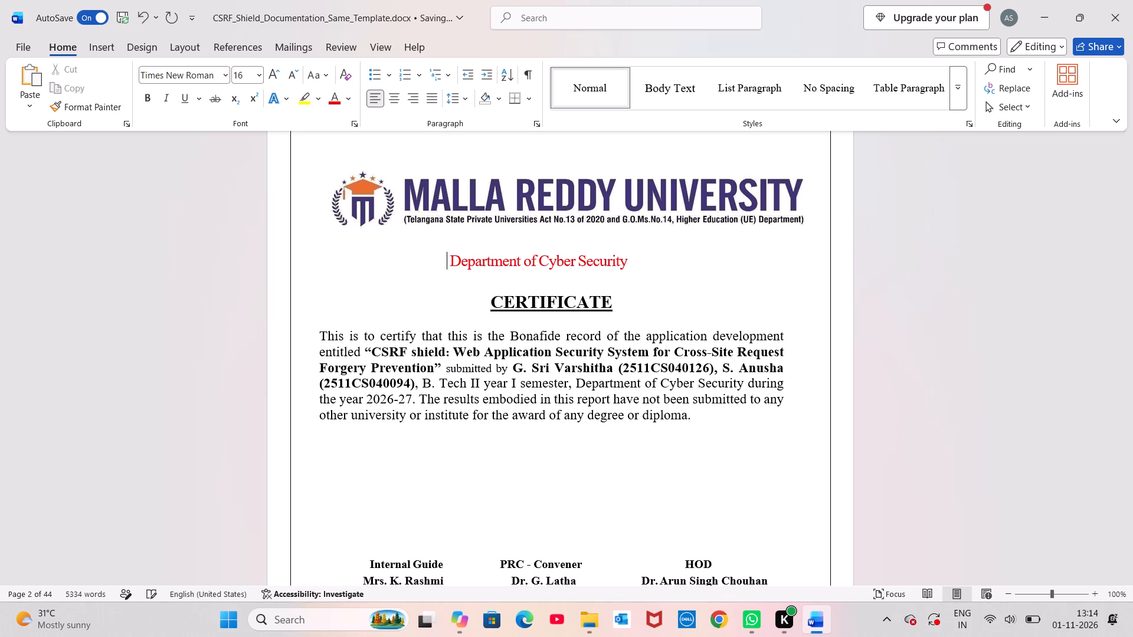
pyautogui.press('space')
pyautogui.press('space')
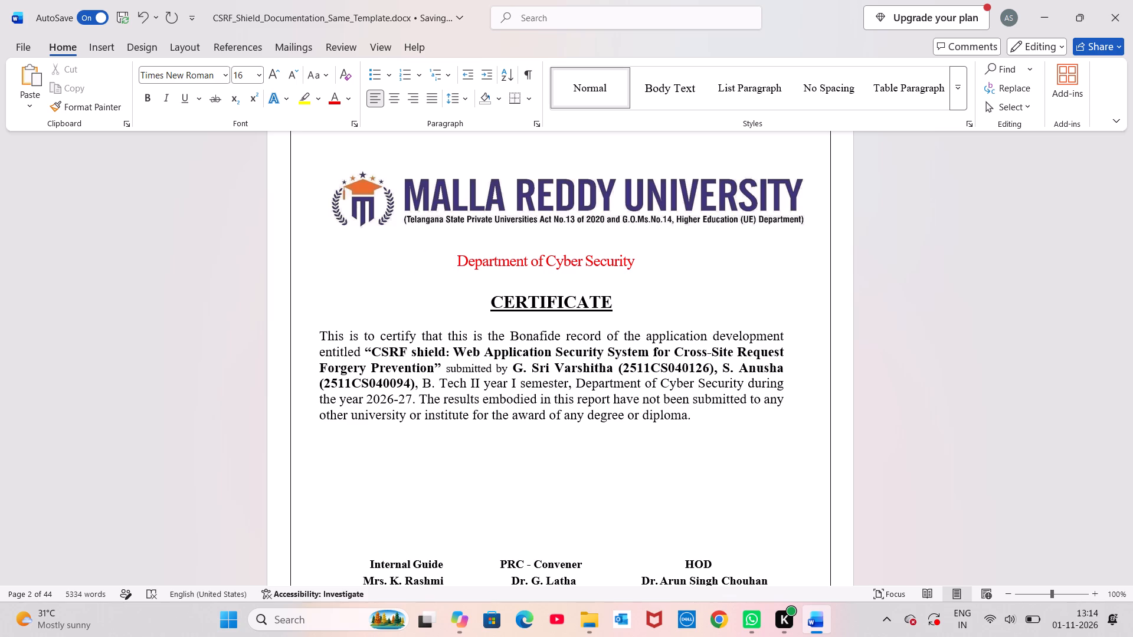
pyautogui.press('space')
pyautogui.hotkey('ctrl', 's')
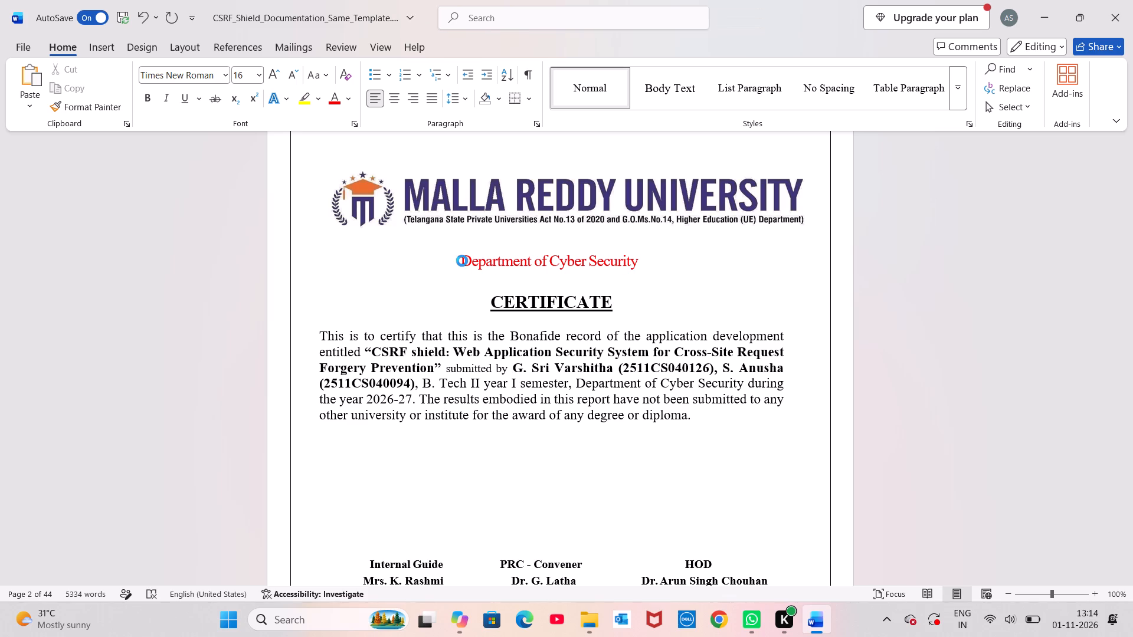
pyautogui.hotkey('ctrl', 's')
# Review the certificate's signatory block, the declaration page and the acknowledgements page.
pyautogui.scroll(-1, 462, 261)
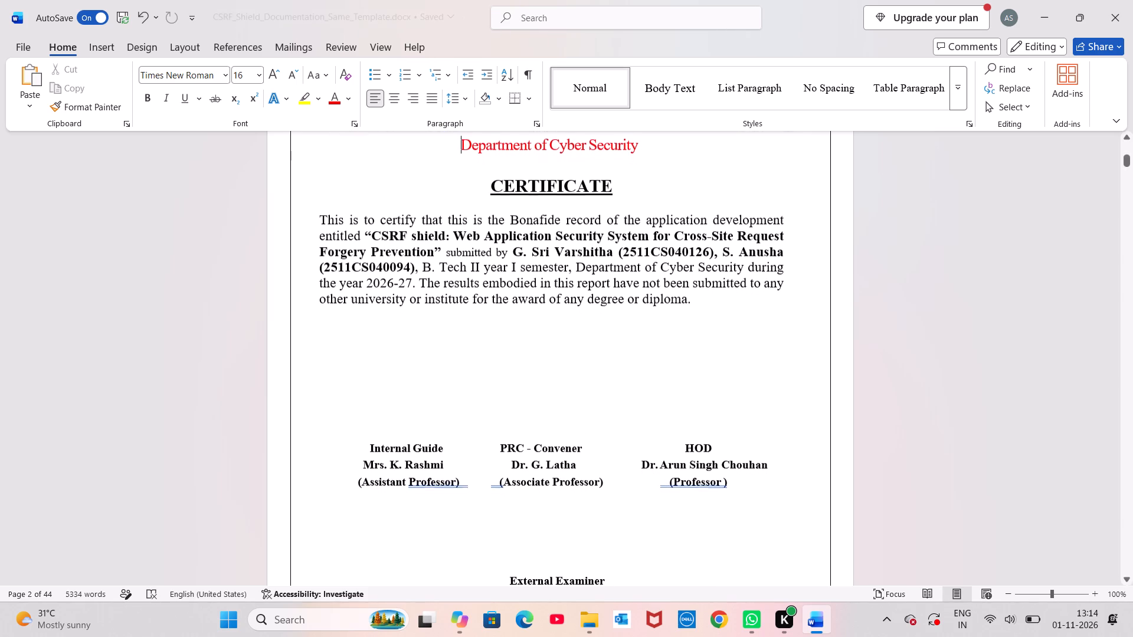
pyautogui.scroll(-1, 462, 261)
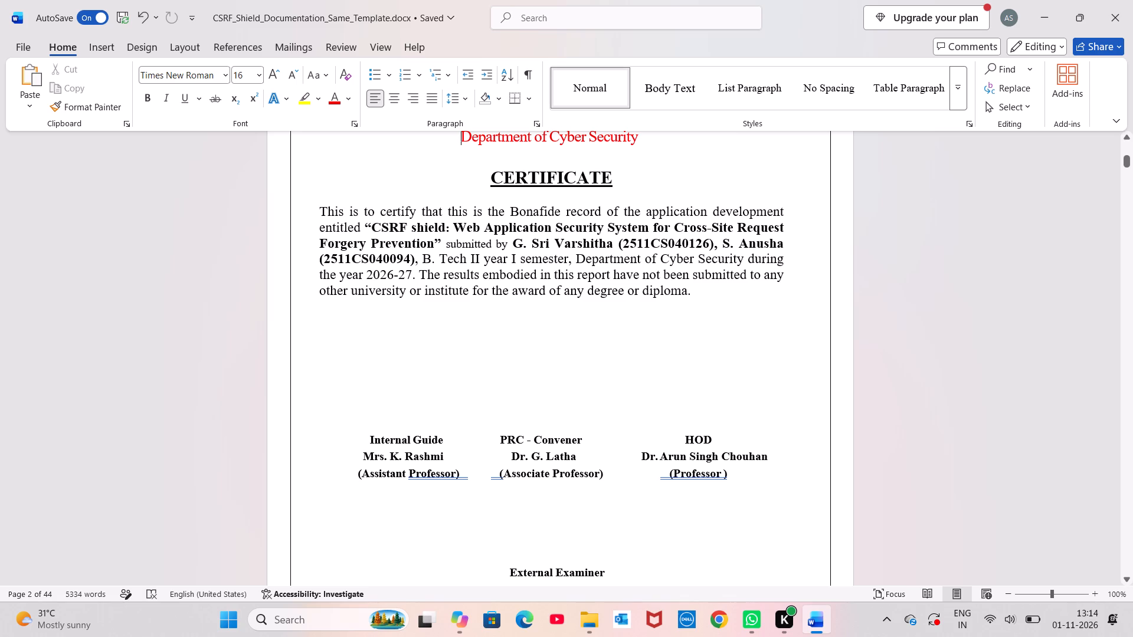
pyautogui.scroll(-1, 600, 337)
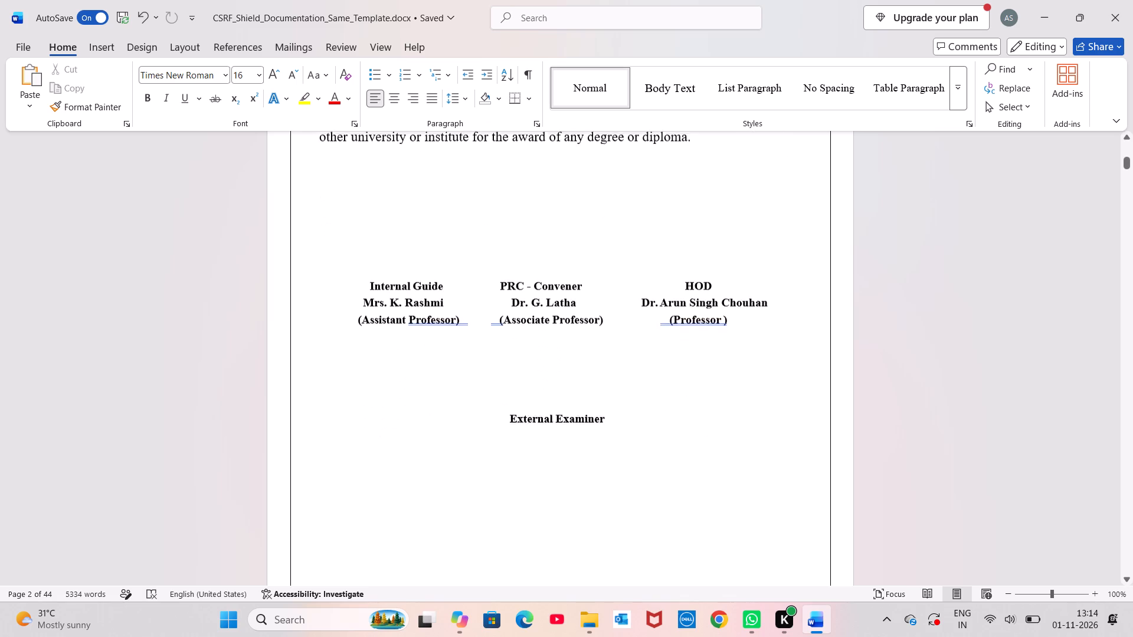
pyautogui.scroll(-3, 600, 337)
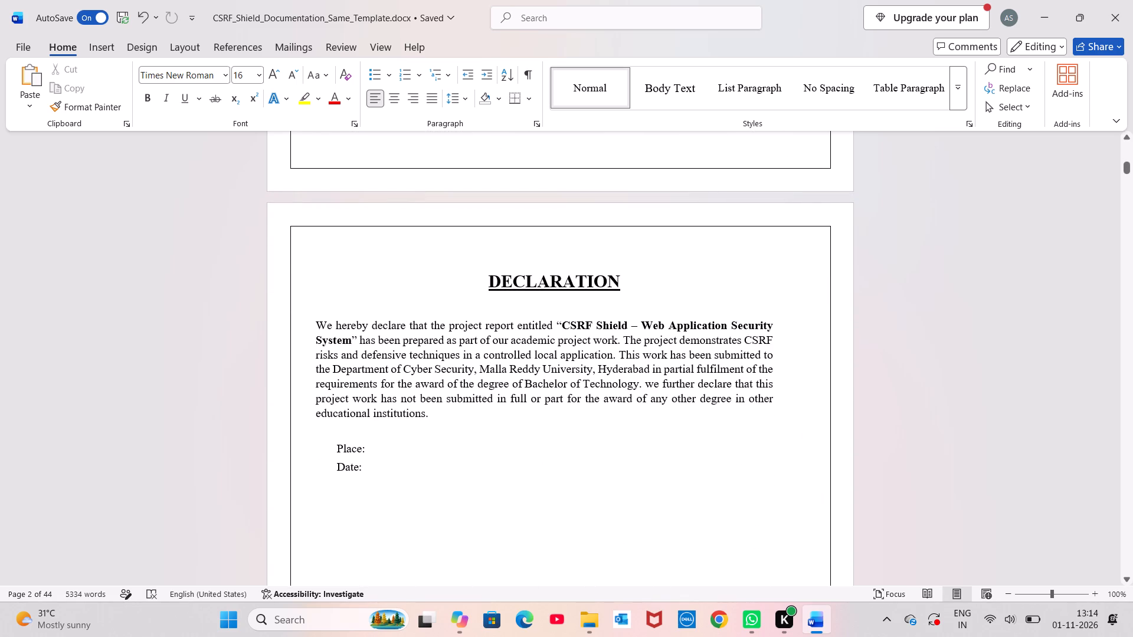
pyautogui.scroll(-7, 582, 417)
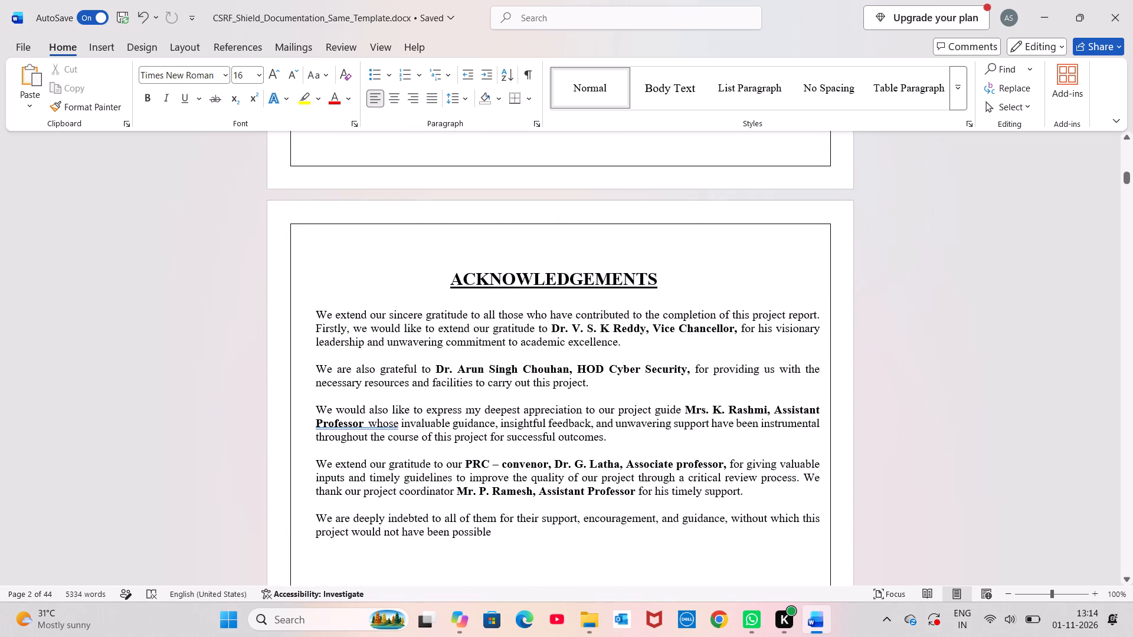
pyautogui.scroll(-1, 675, 341)
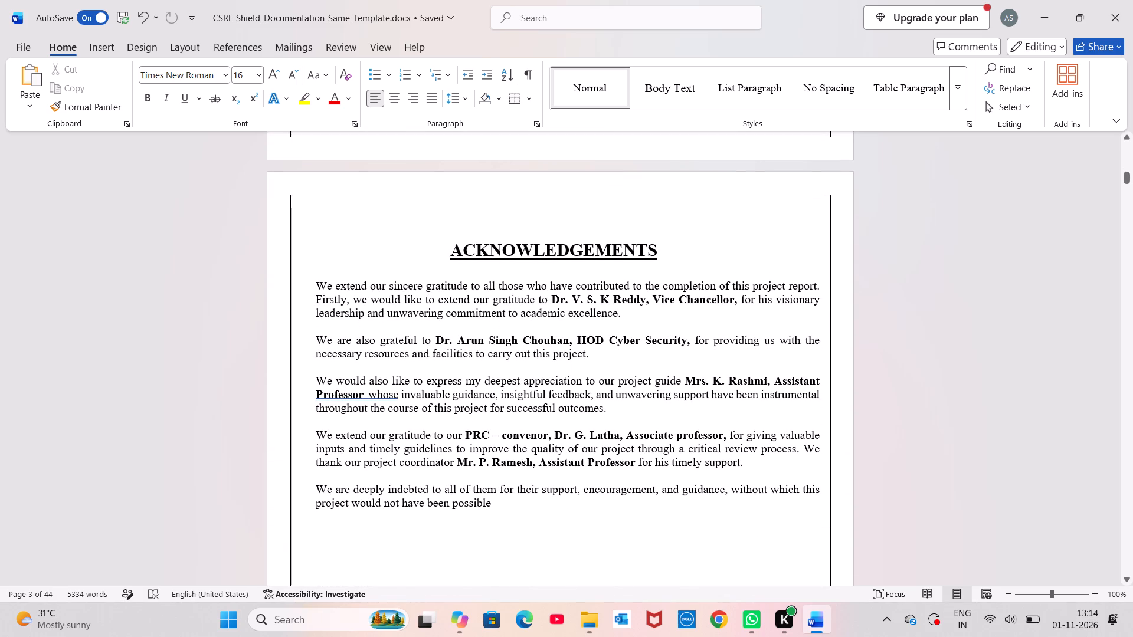
pyautogui.scroll(-1, 675, 341)
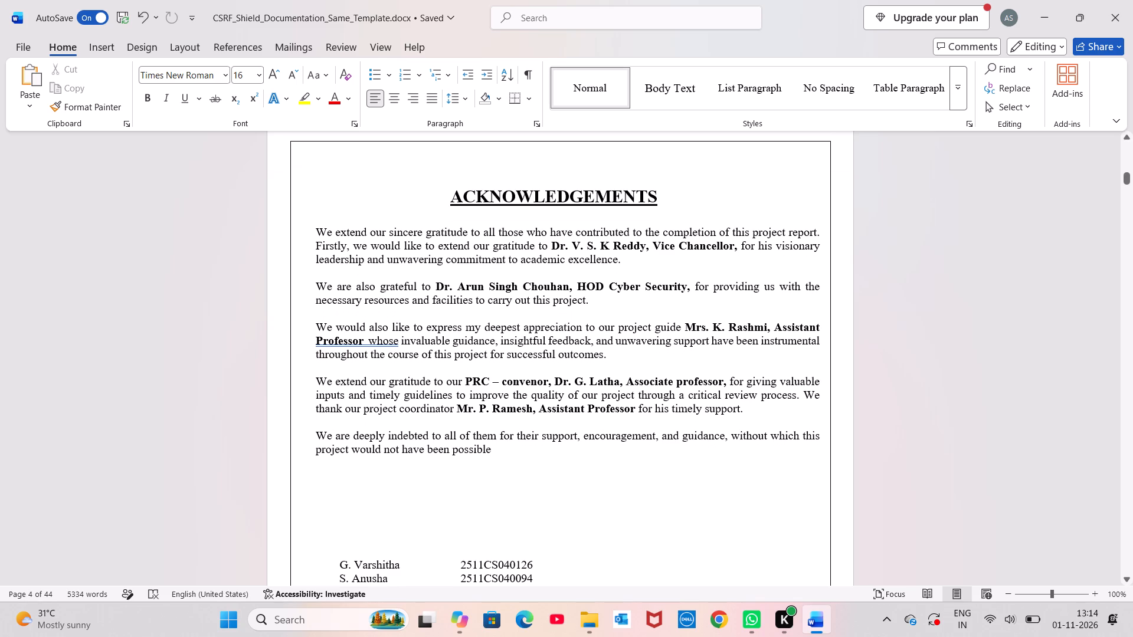
pyautogui.scroll(-1, 675, 341)
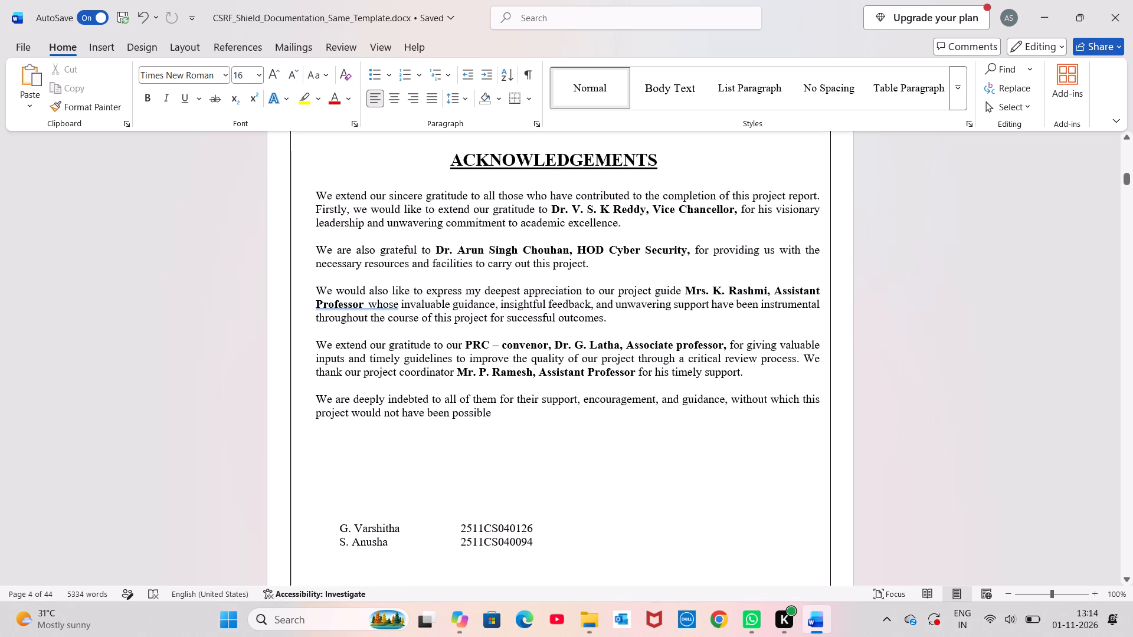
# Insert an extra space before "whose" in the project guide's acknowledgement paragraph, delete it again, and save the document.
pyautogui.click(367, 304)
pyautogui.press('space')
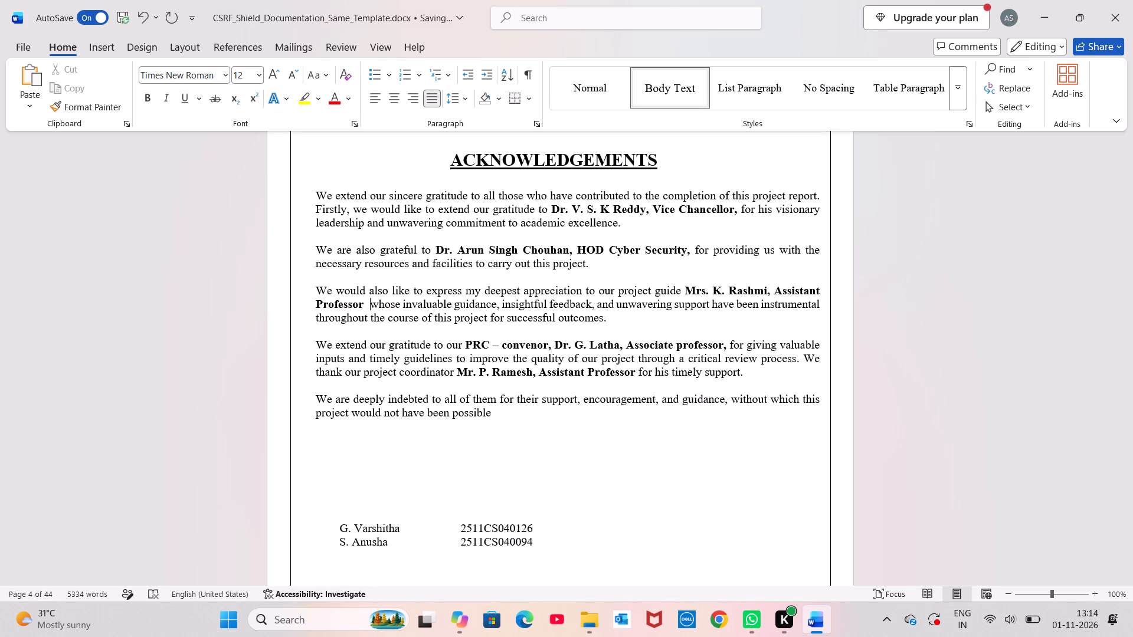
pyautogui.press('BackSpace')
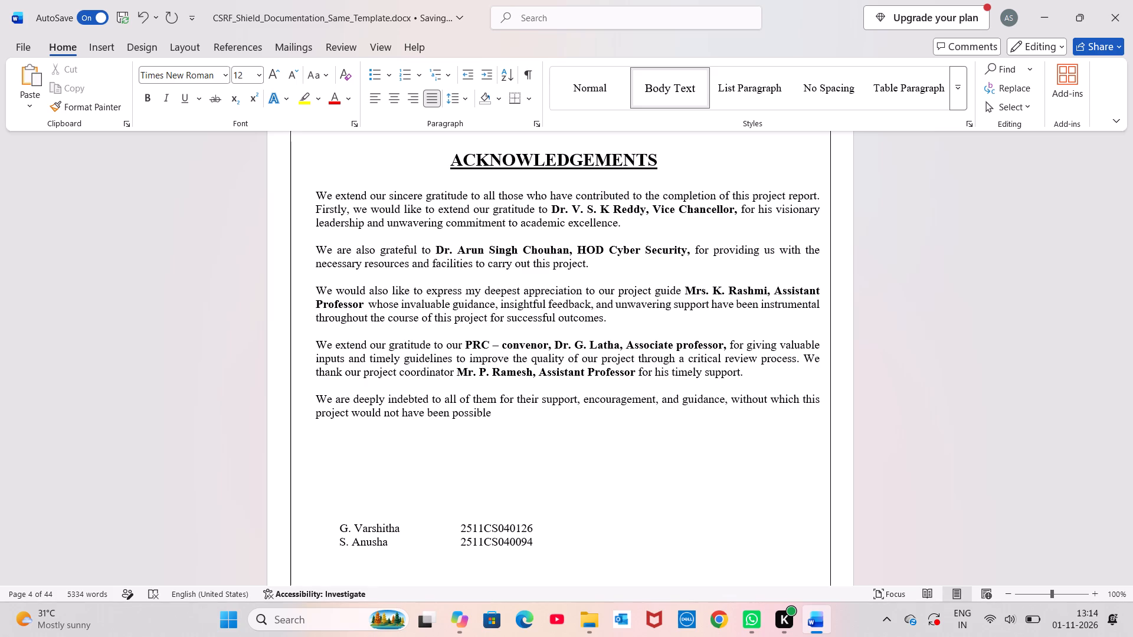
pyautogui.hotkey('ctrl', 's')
# Check the end of the acknowledgements and the abstract page, and close the CSRF Shield document.
pyautogui.scroll(-1, 367, 304)
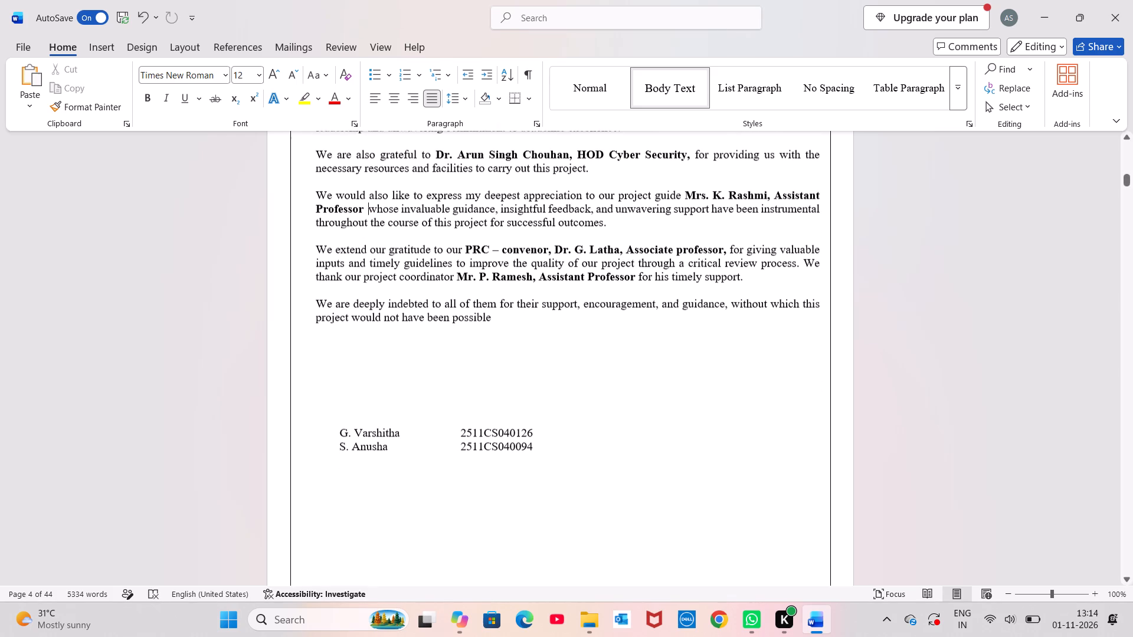
pyautogui.scroll(-2, 367, 304)
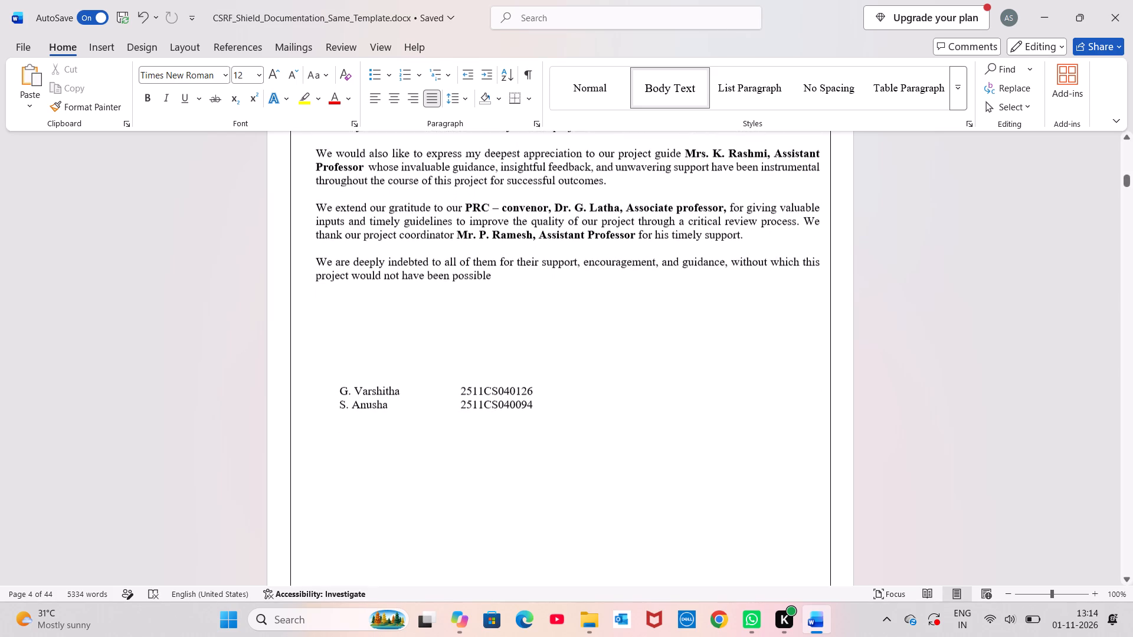
pyautogui.scroll(-5, 367, 304)
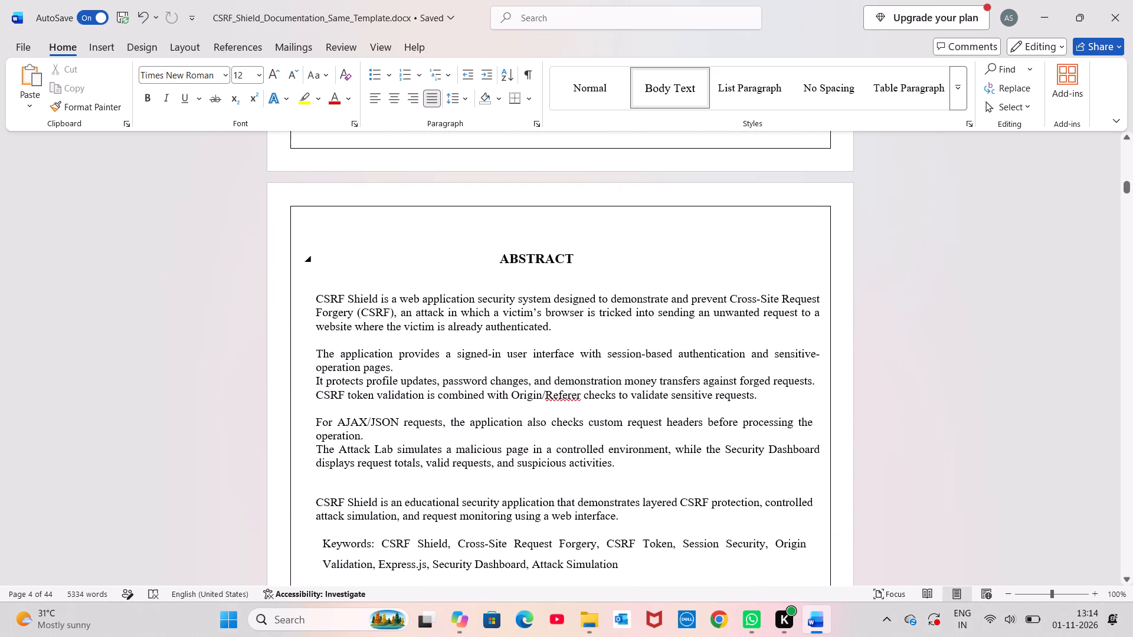
pyautogui.click(1130, 9)
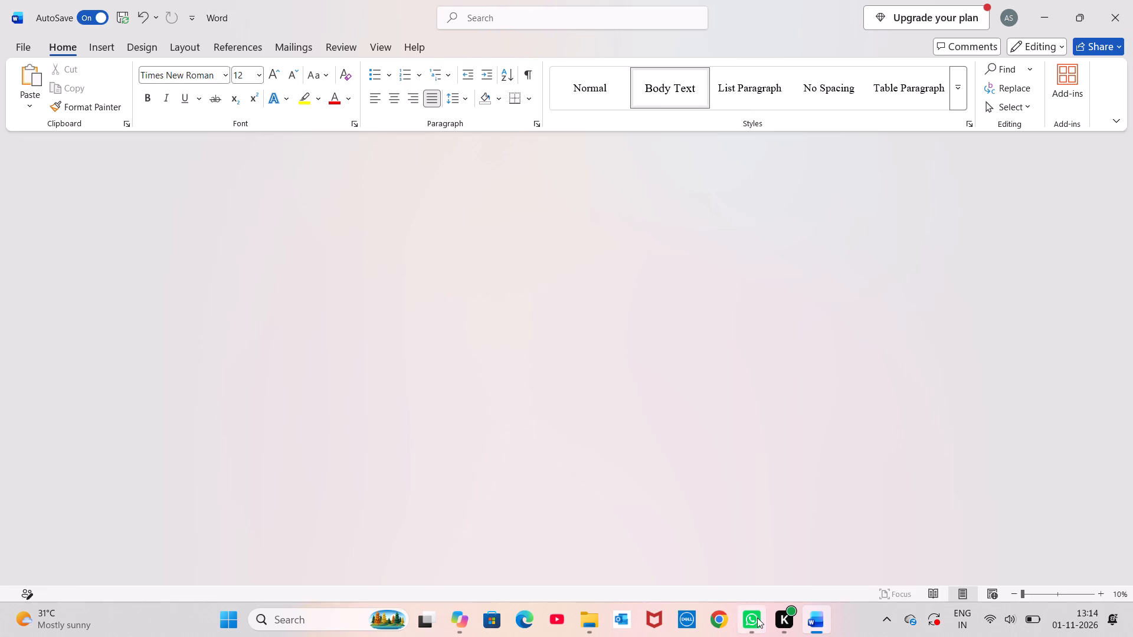
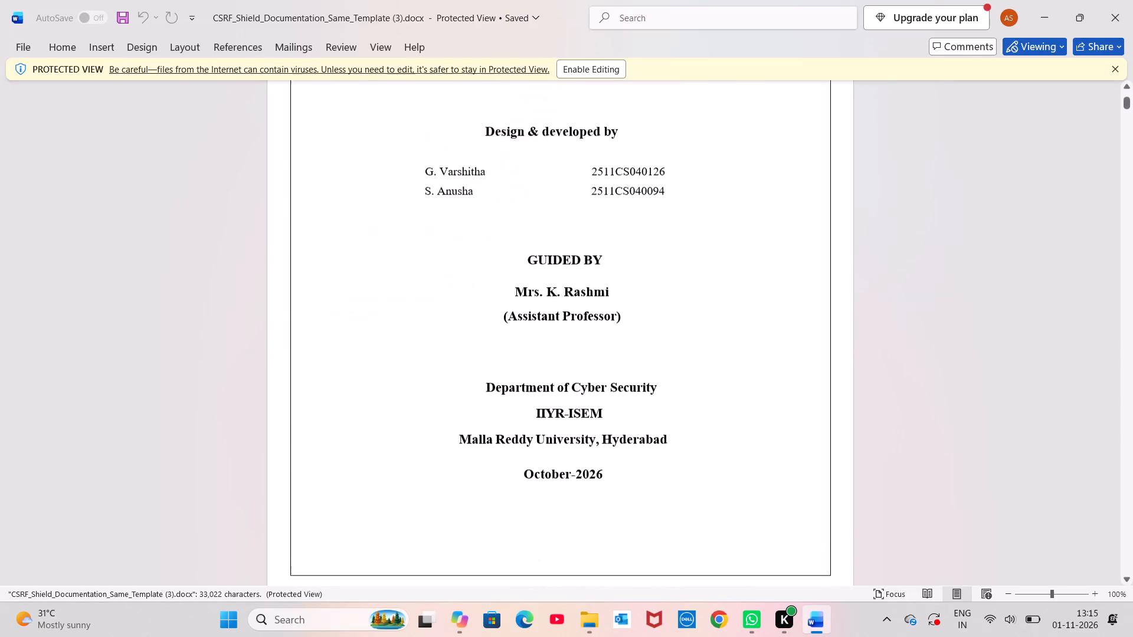
# Review the protected copy of the CSRF Shield report from the title page's guide details through the certificate's signatory block.
pyautogui.scroll(-1, 600, 356)
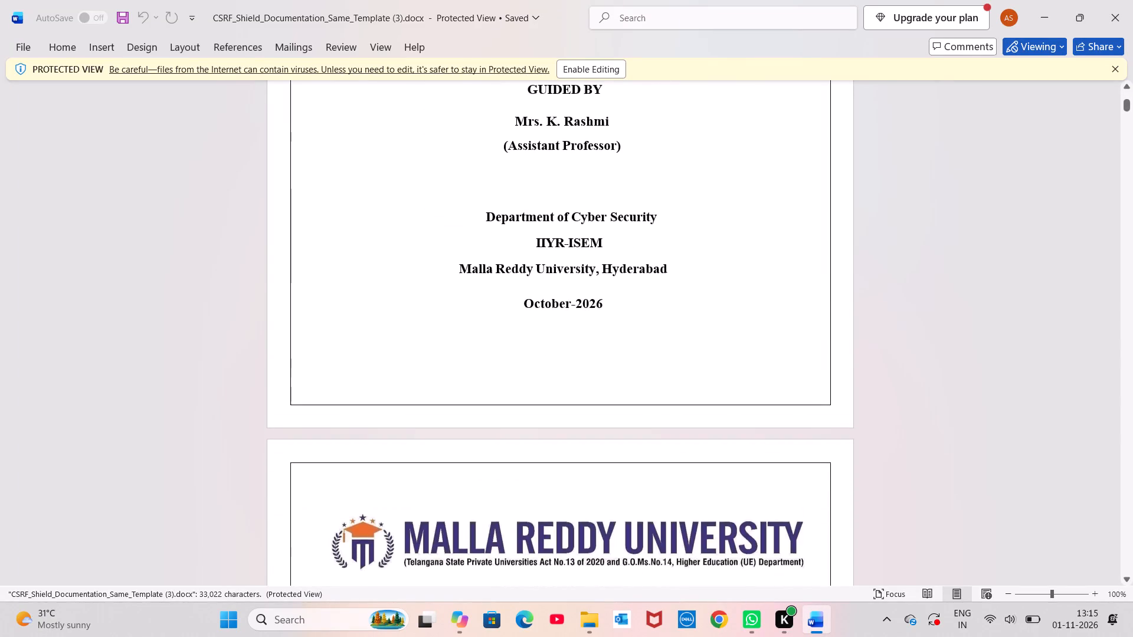
pyautogui.scroll(-4, 600, 356)
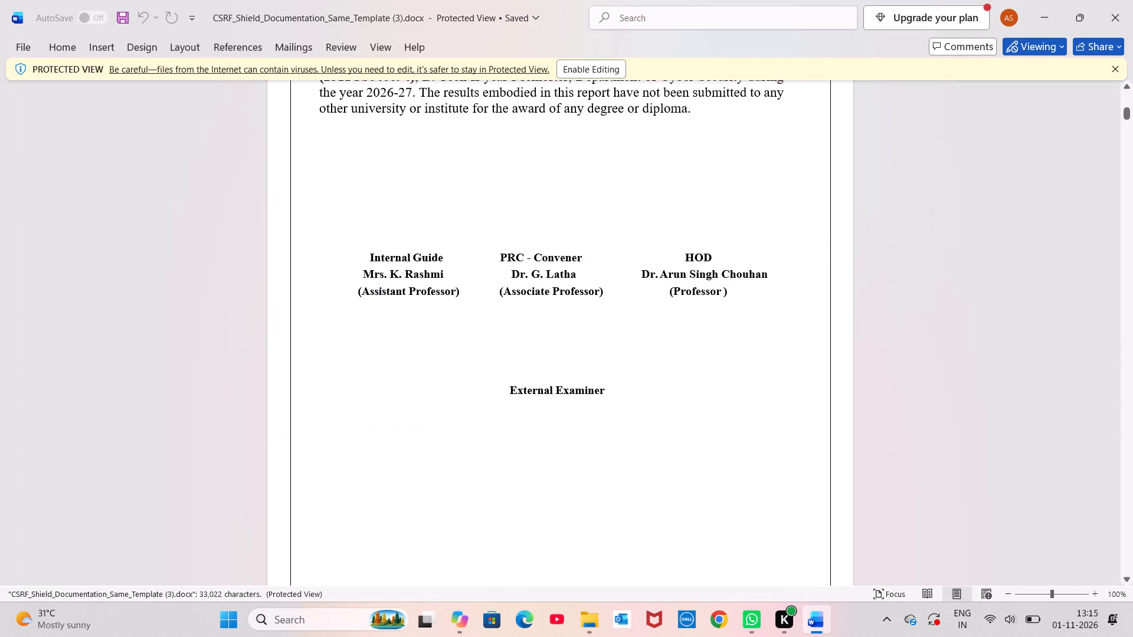
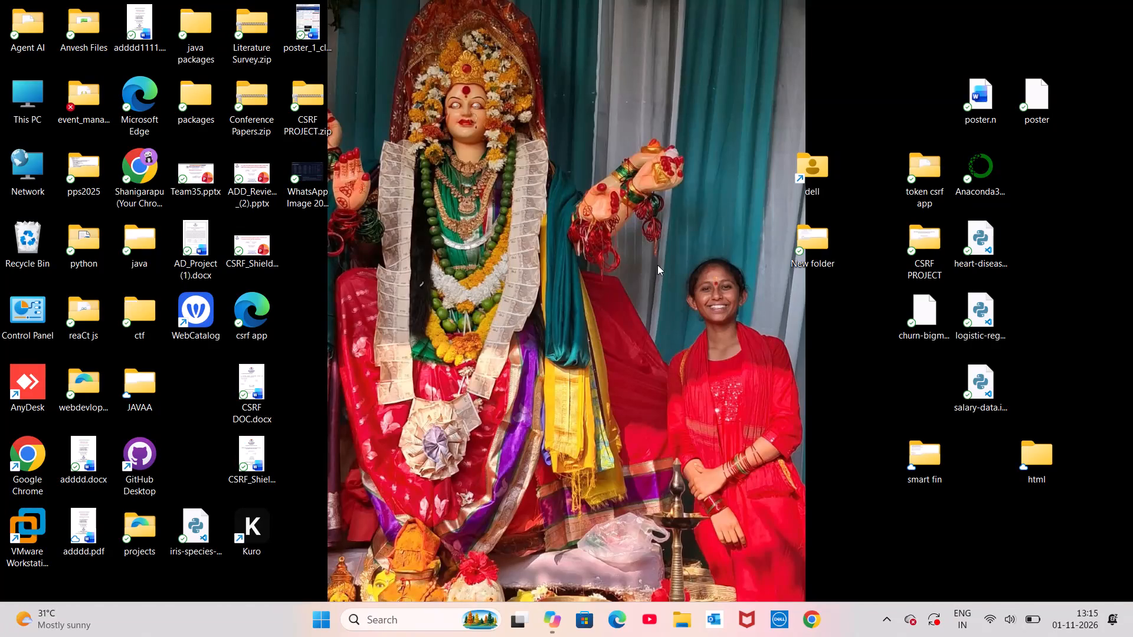
# Shut down the computer from the desktop.
pyautogui.hotkey('alt', 'F4')
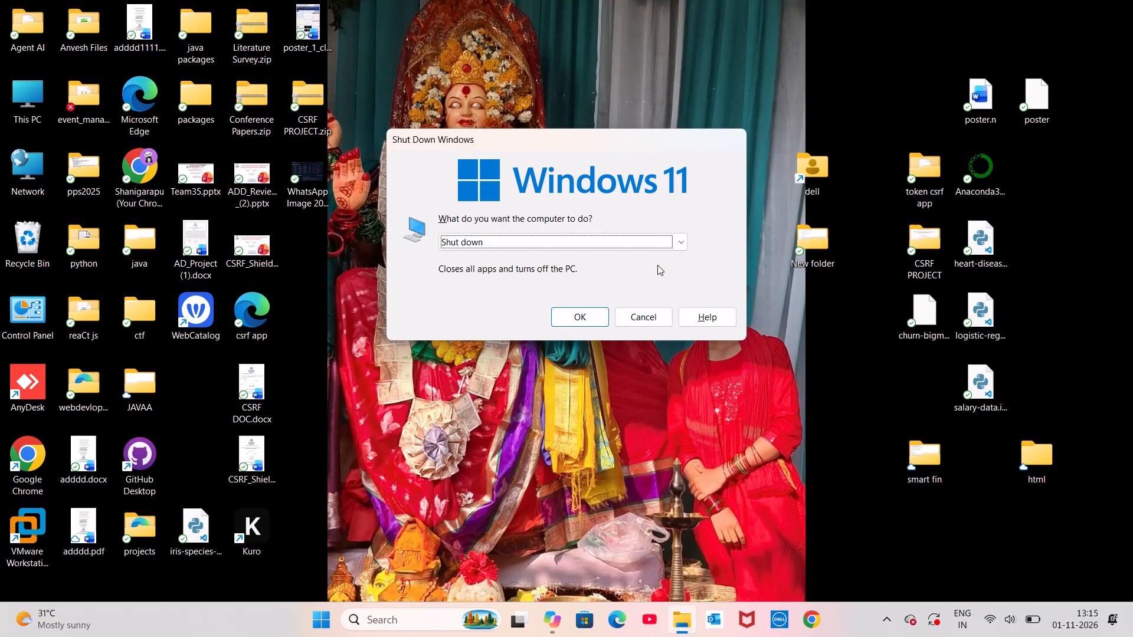
pyautogui.press('Return')
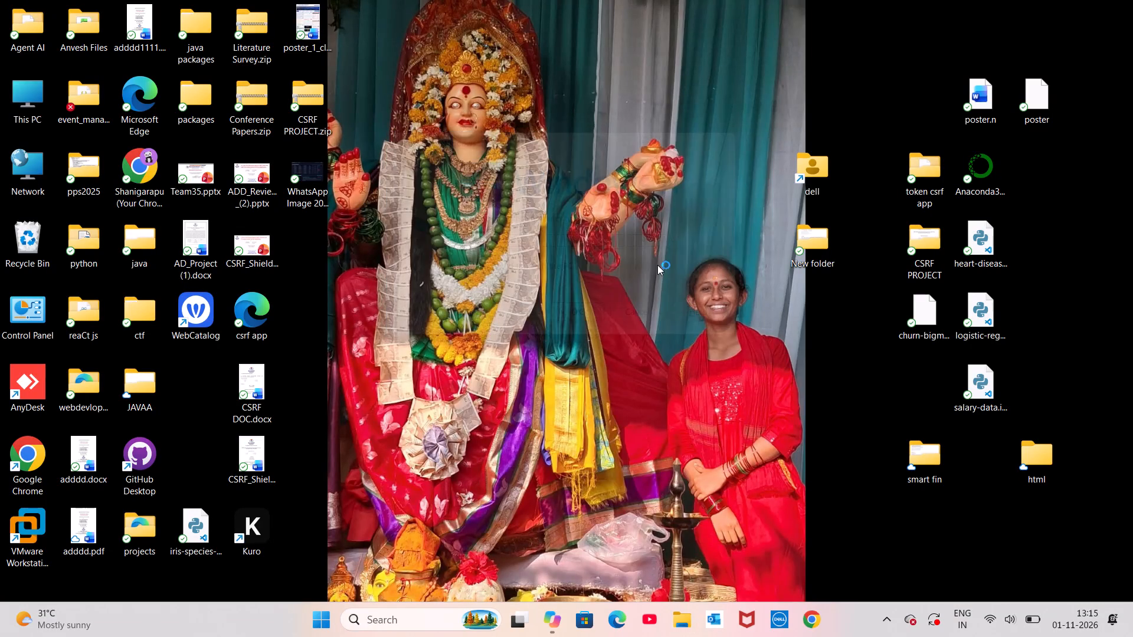